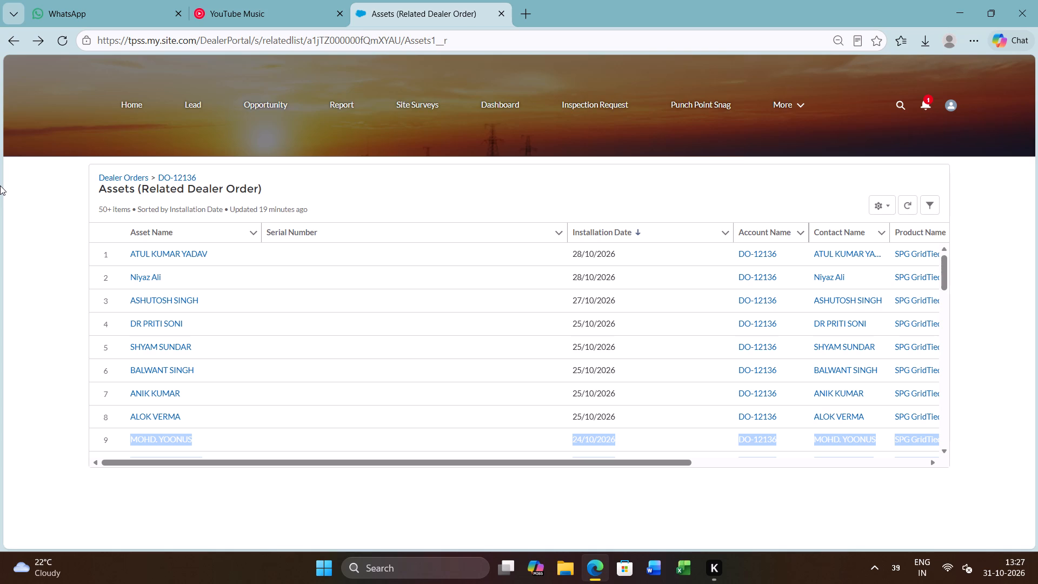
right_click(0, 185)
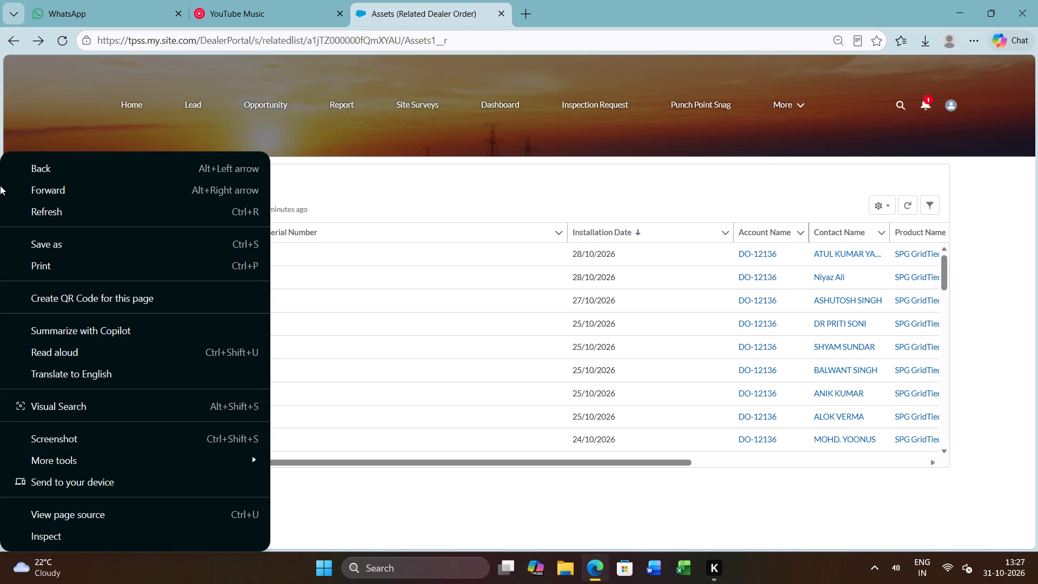
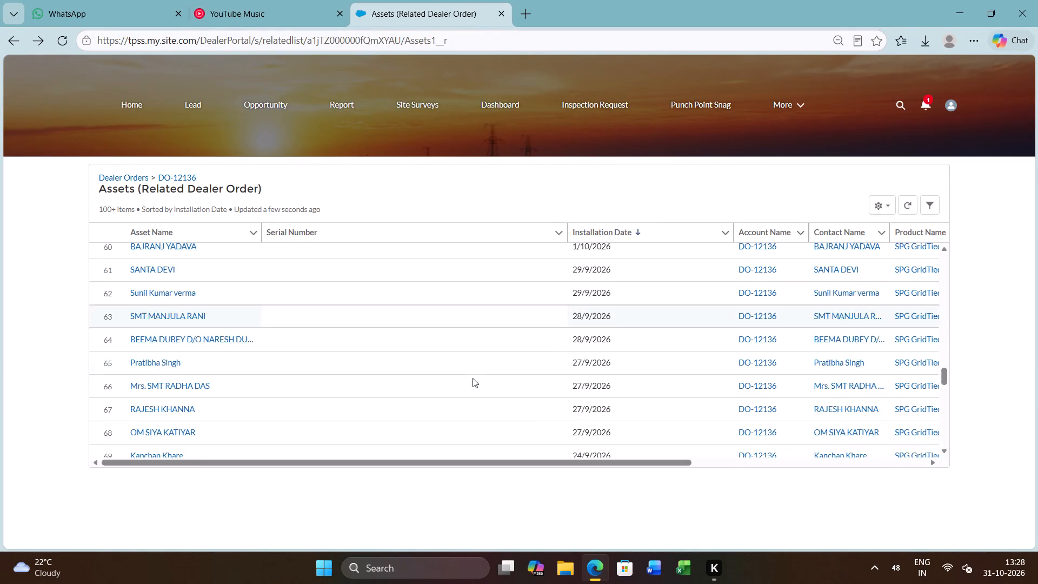
Look through the related assets list of dealer order DO-12136 down to the assets whose names start with SPG-DO-12136.
scroll(473, 378, down, 20)
scroll(355, 360, down, 11)
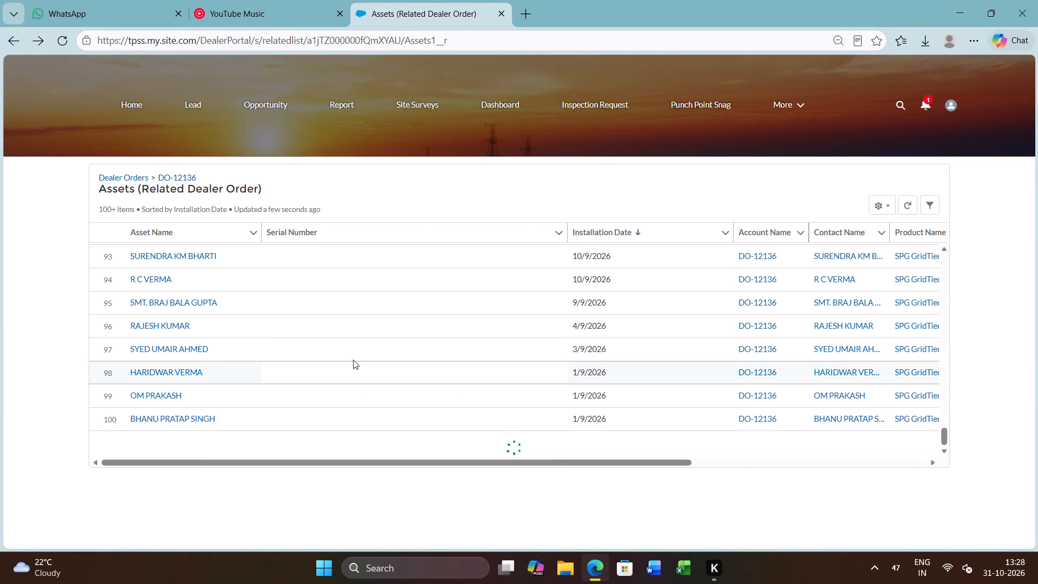
scroll(353, 360, down, 12)
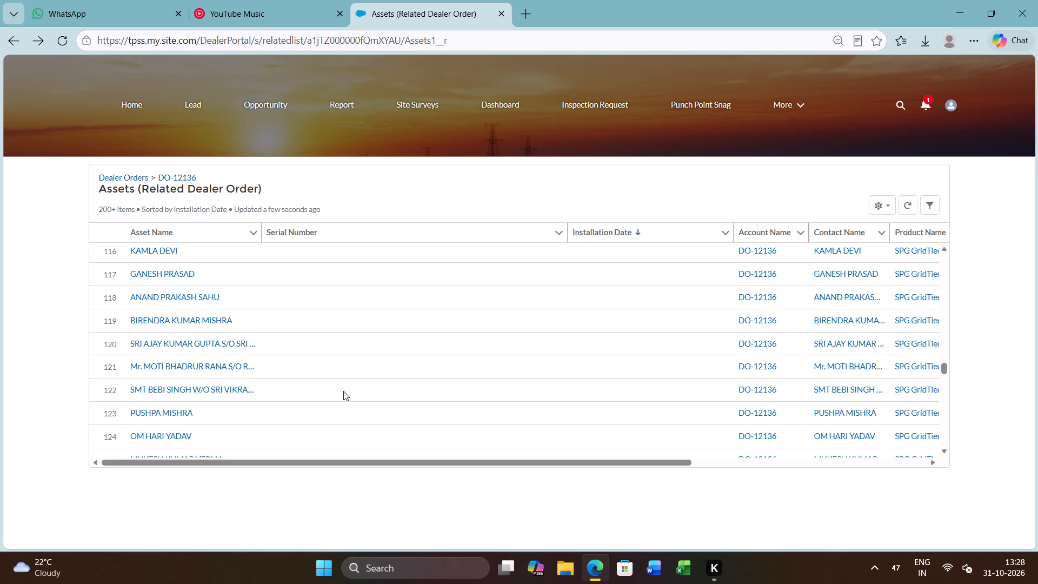
scroll(348, 393, down, 19)
scroll(316, 395, up, 2)
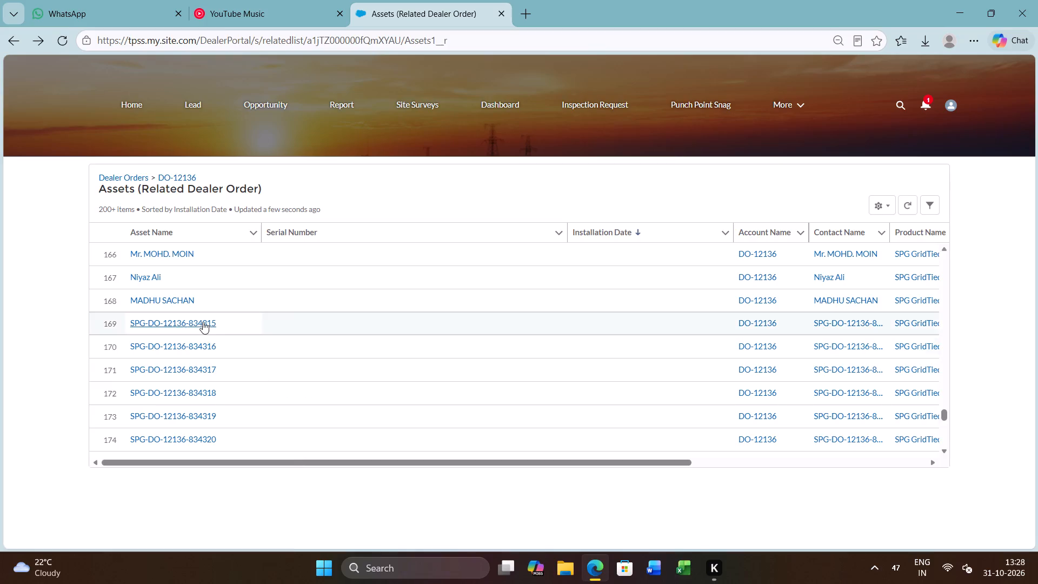
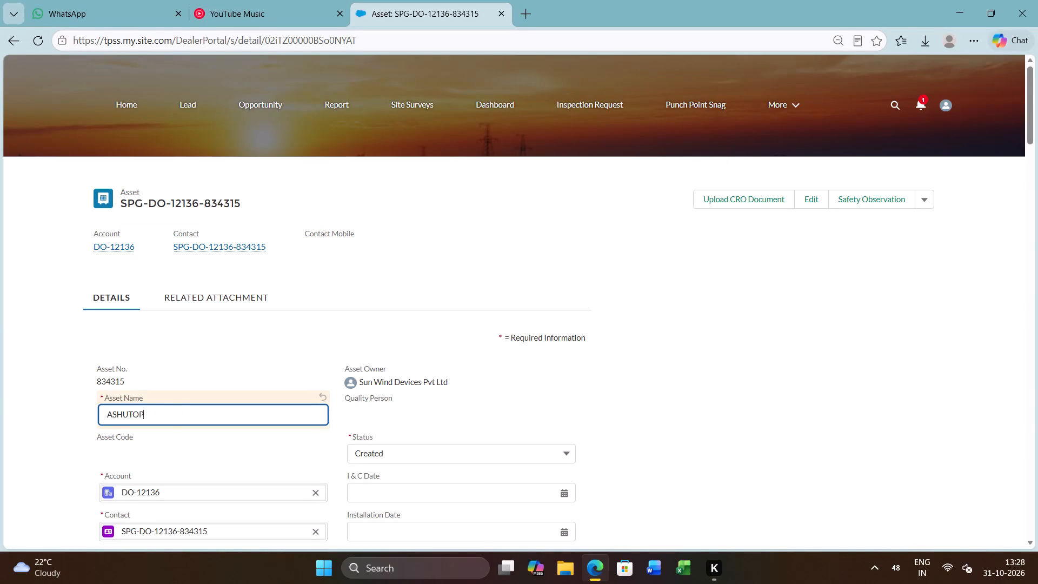
key(BackSpace)
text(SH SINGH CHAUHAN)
Enter the customer's full name in capitals as the Contact Name in the Asset Site Details section.
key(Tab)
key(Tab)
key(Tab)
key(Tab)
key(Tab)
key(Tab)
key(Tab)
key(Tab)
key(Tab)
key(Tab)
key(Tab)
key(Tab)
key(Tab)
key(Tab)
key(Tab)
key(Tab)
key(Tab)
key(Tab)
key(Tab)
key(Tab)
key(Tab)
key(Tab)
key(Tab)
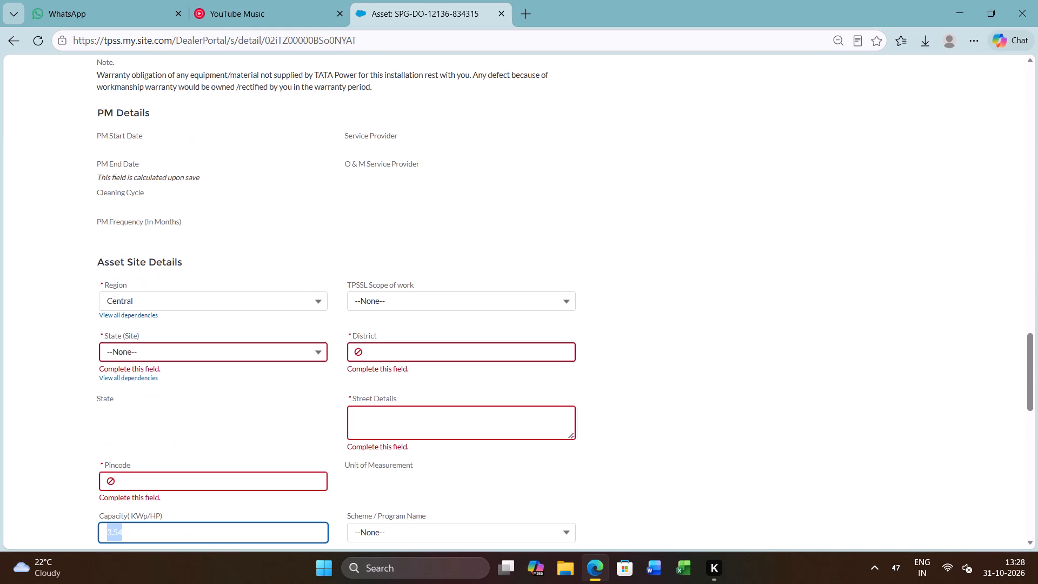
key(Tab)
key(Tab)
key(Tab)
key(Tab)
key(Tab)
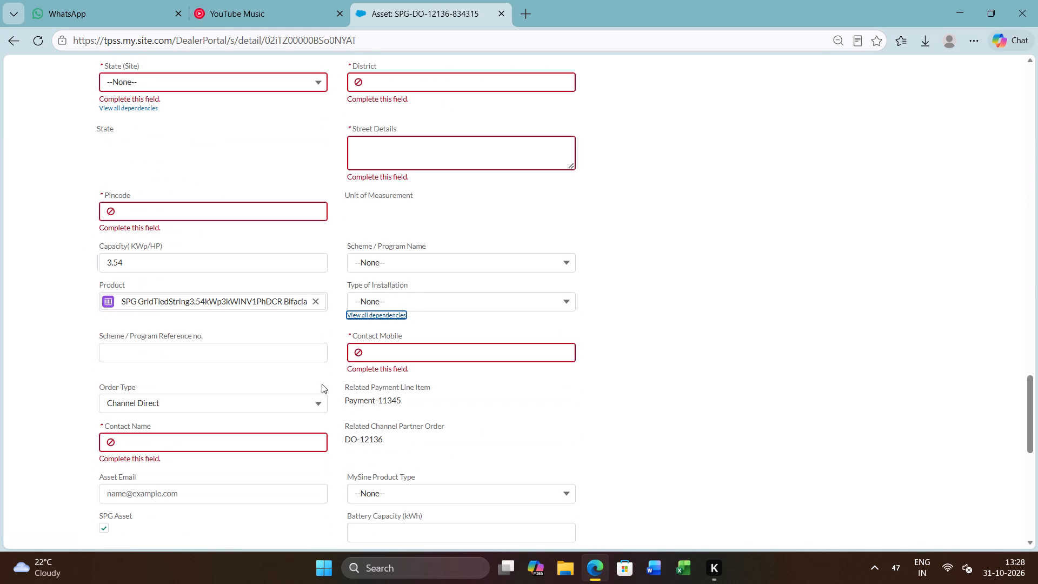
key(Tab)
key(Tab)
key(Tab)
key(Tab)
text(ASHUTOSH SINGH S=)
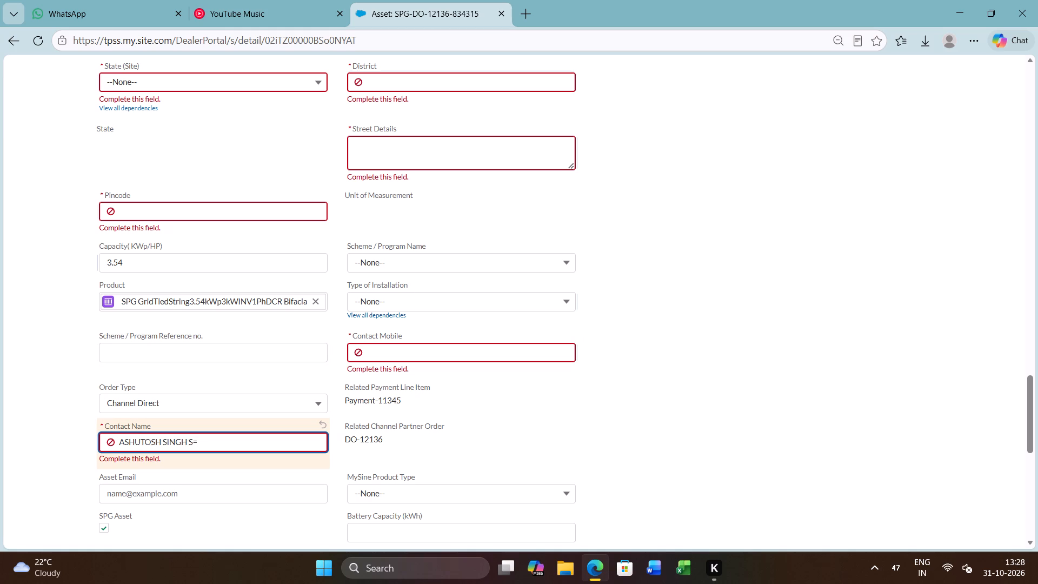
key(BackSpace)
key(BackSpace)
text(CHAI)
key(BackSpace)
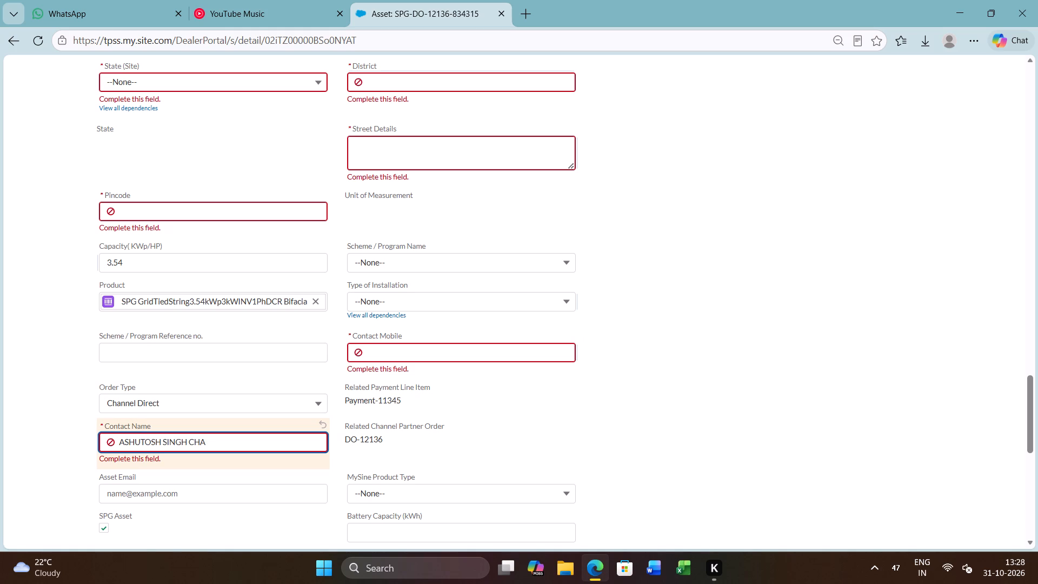
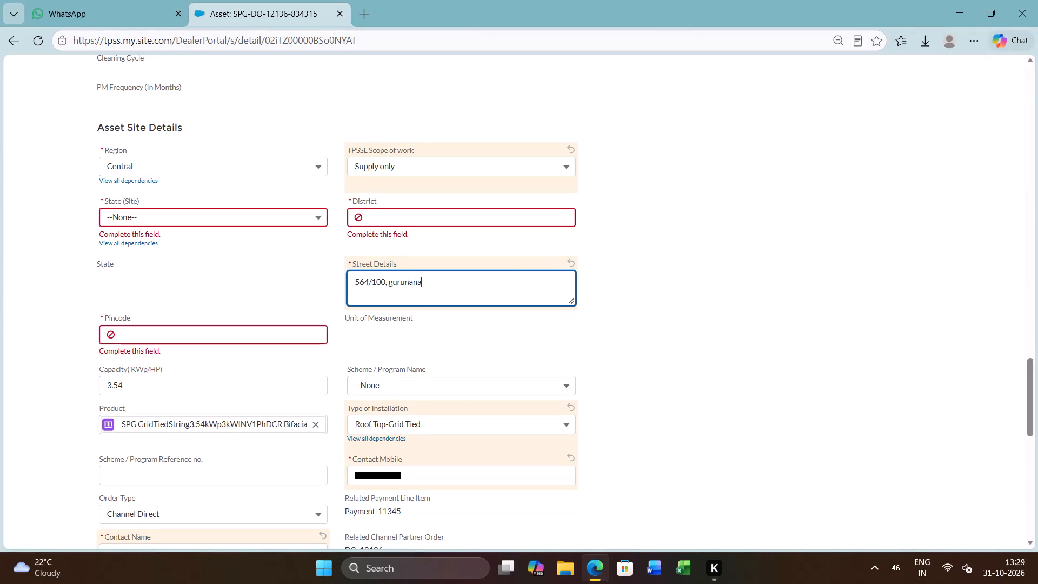
Continue entering the customer's street address in the Street Details field of the Asset Site Details section.
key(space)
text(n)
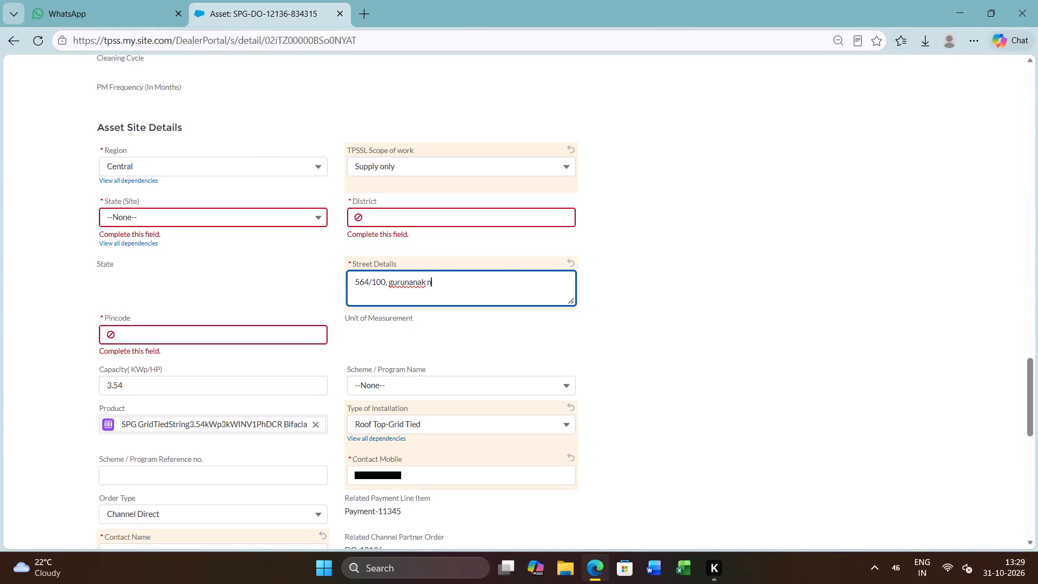
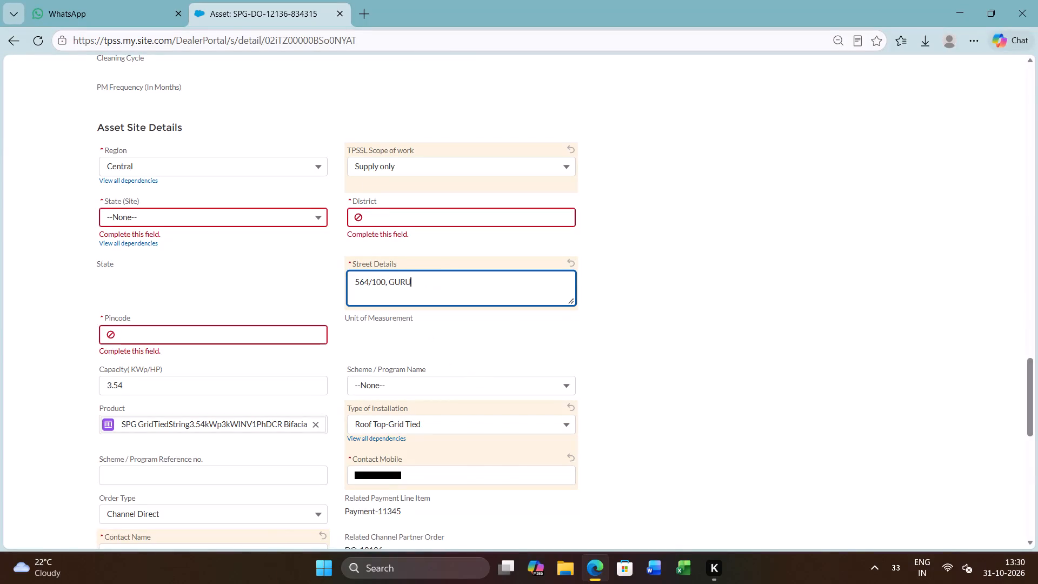
Continue the customer's street address in Street Details under Asset Site Details, completing the locality name after the house number.
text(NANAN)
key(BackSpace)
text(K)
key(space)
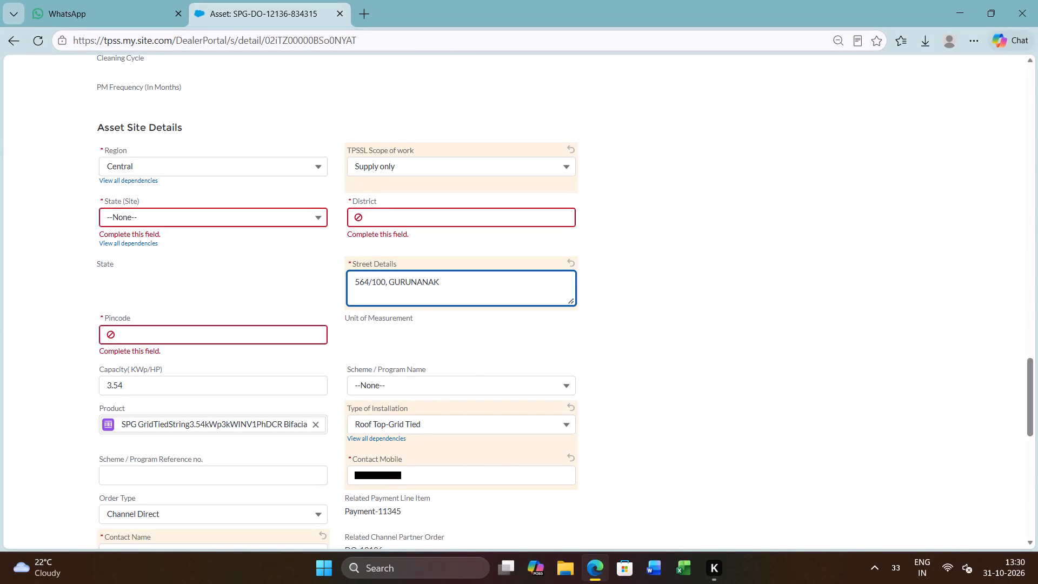
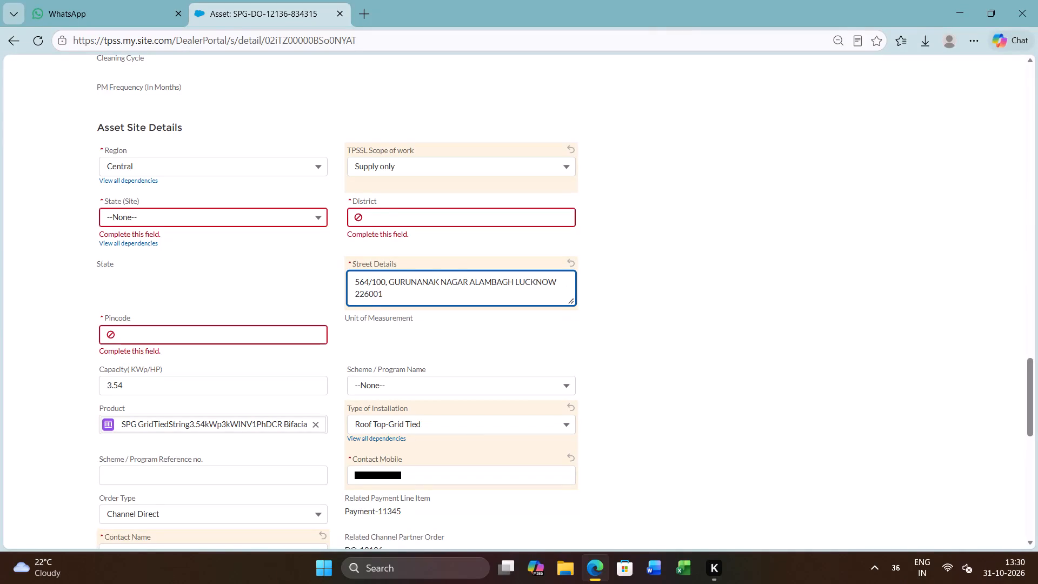
Correct the last two digits of the postal code that ends the customer's address in Street Details under Asset Site Details.
key(BackSpace)
key(BackSpace)
text(05)
key(Return)
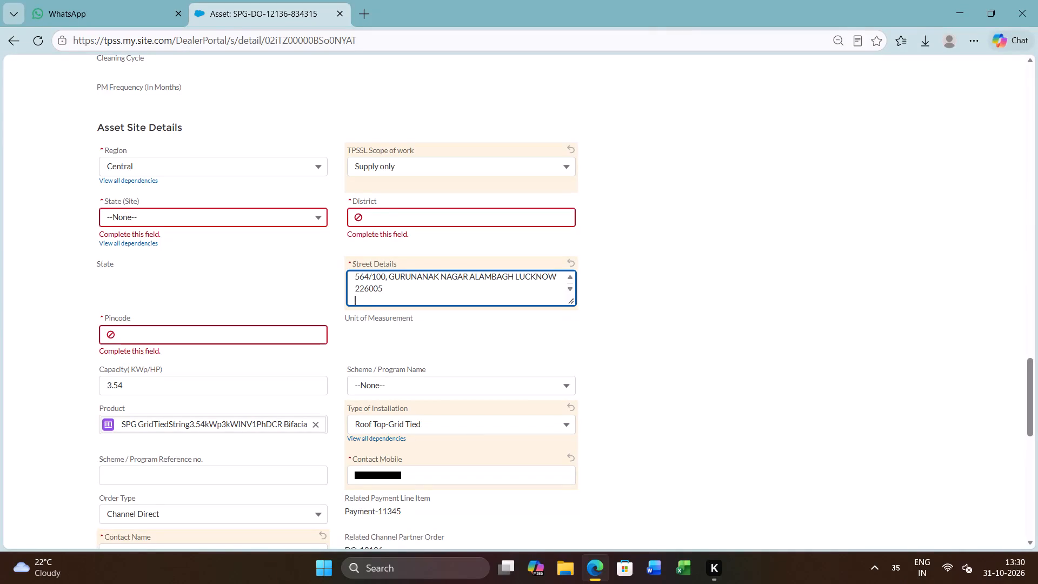
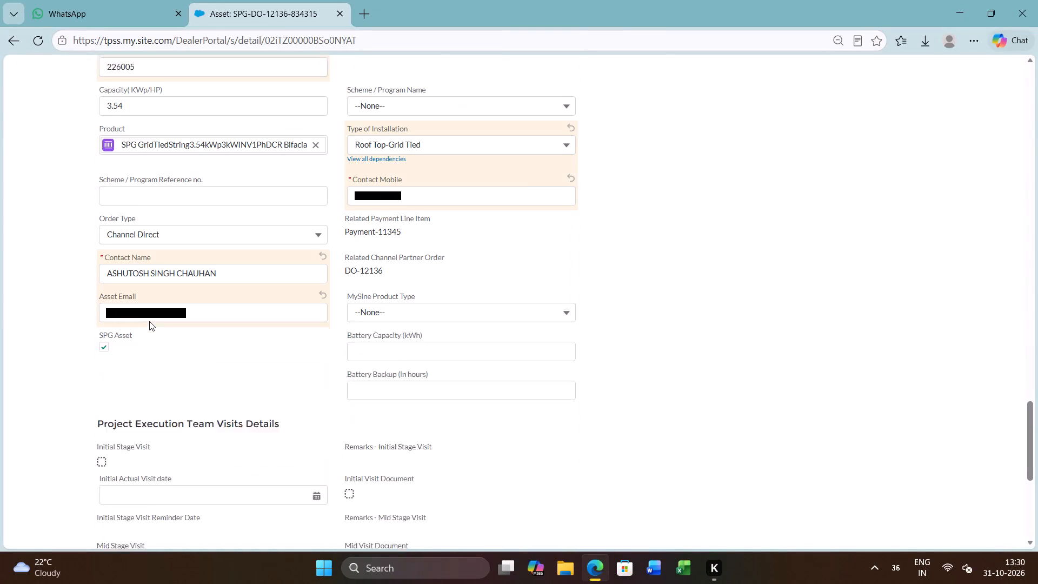
Set PM Surya Ghar Yojana to Yes for the asset.
scroll(366, 355, up, 18)
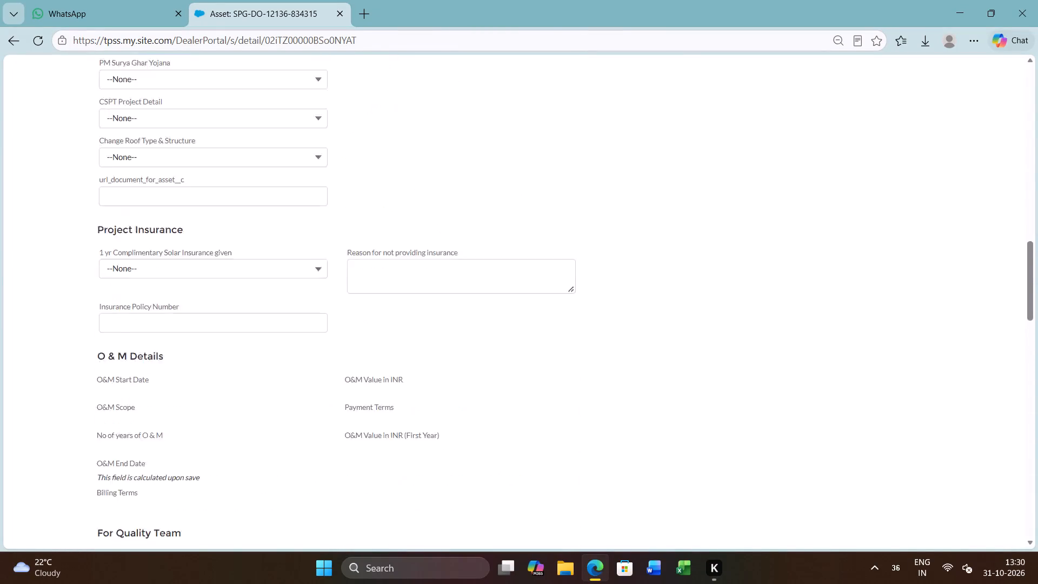
click(139, 270)
double_click(140, 286)
click(136, 338)
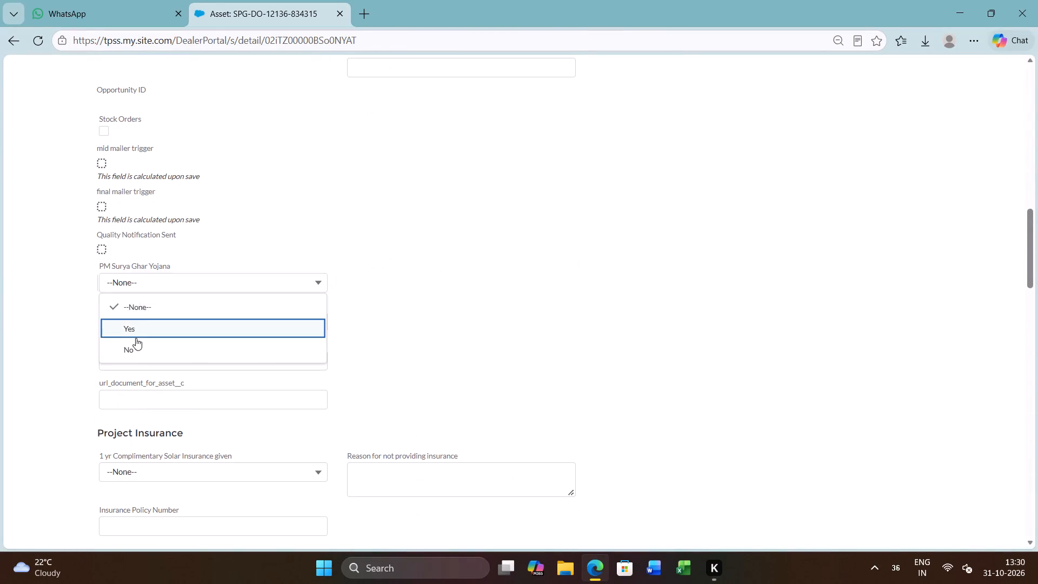
Set Roof type & Structure to CP Supplied –Customized Elevated Structure and Existing Opportunity available to No.
scroll(357, 331, up, 6)
click(399, 391)
click(384, 436)
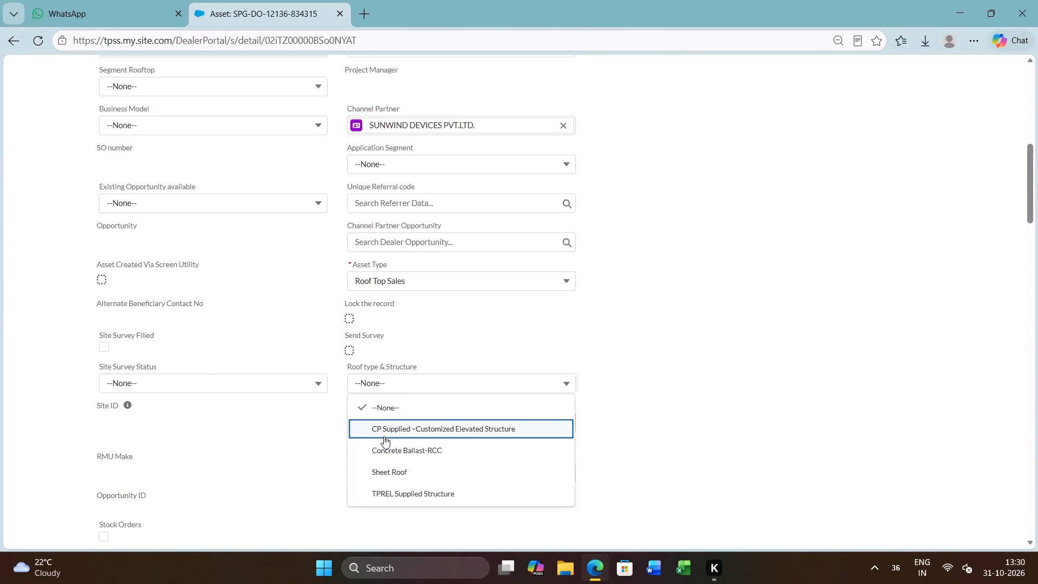
click(125, 214)
click(131, 211)
click(148, 273)
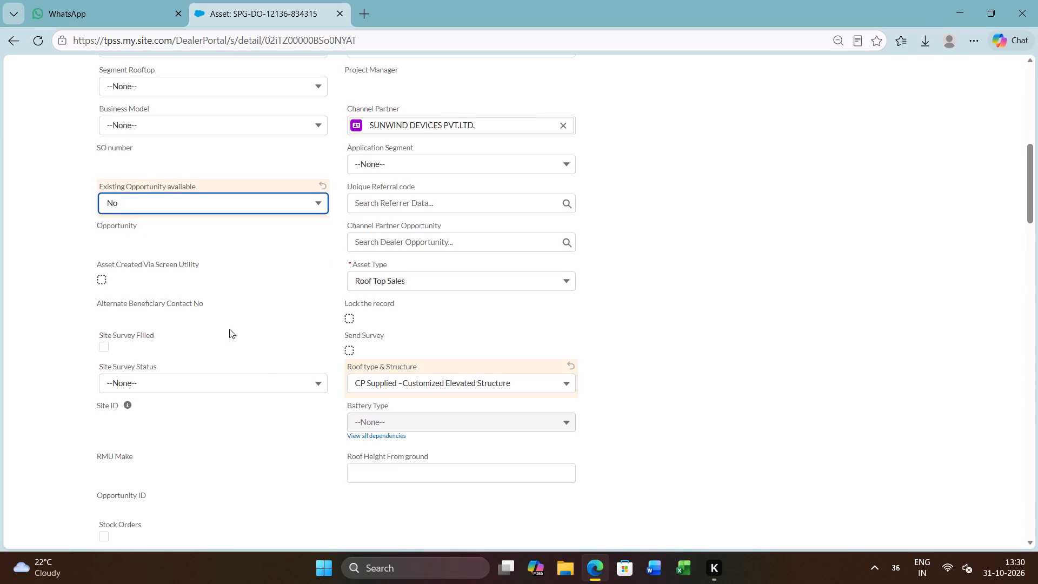
Save the edited asset record.
scroll(311, 391, down, 20)
scroll(311, 391, down, 6)
scroll(335, 434, down, 5)
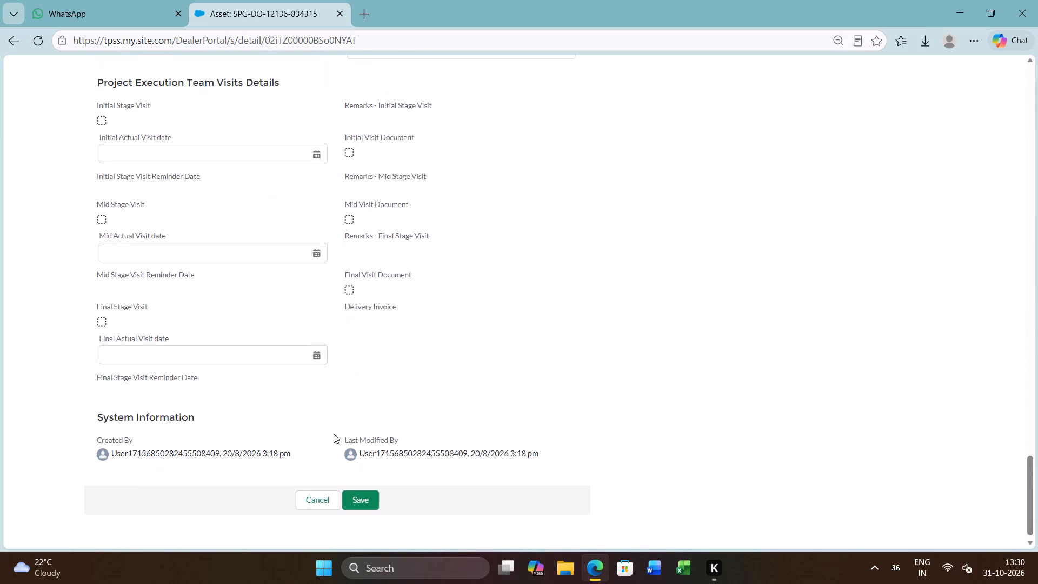
scroll(334, 434, down, 5)
click(369, 486)
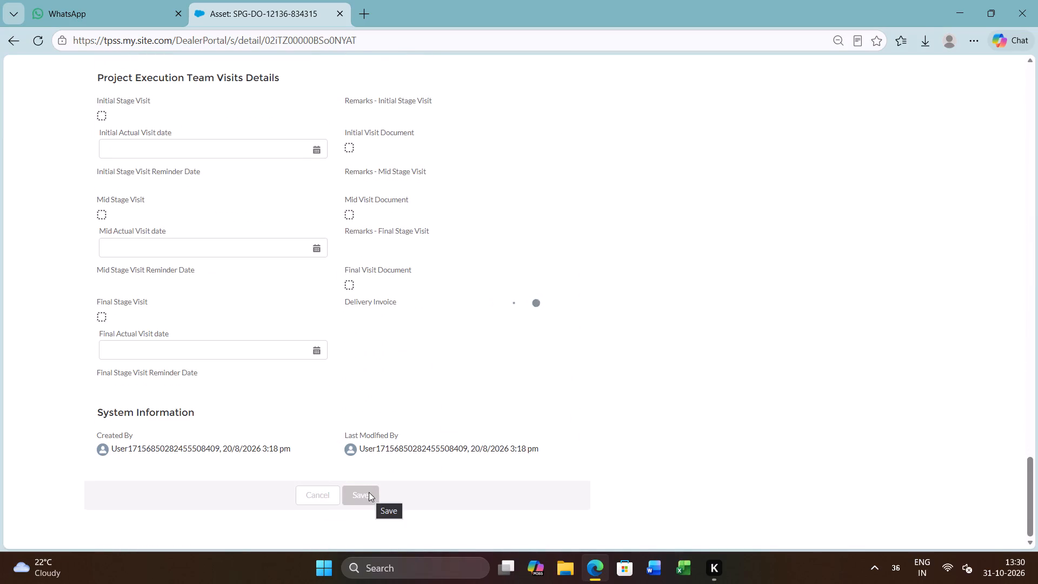
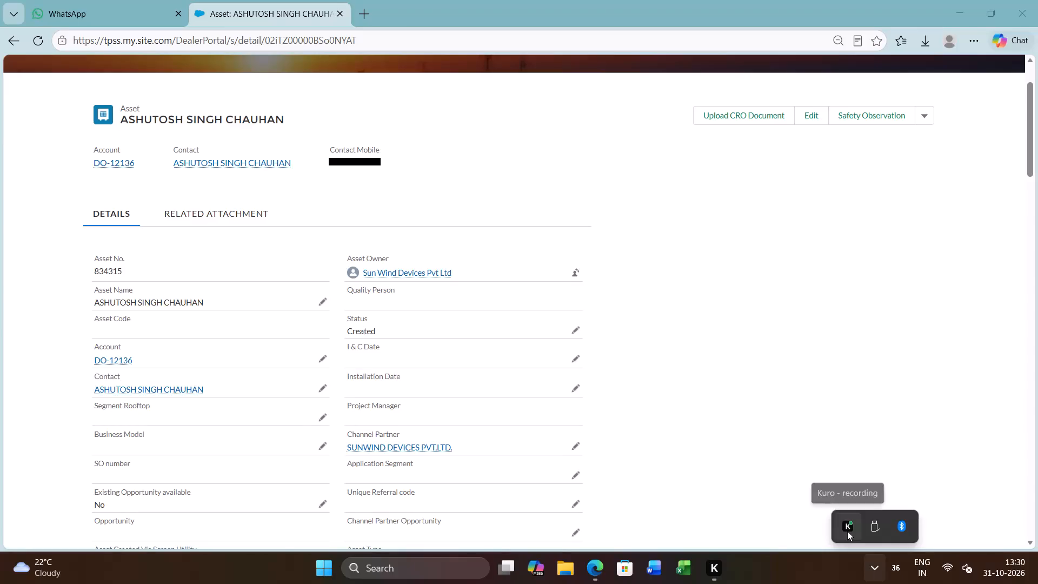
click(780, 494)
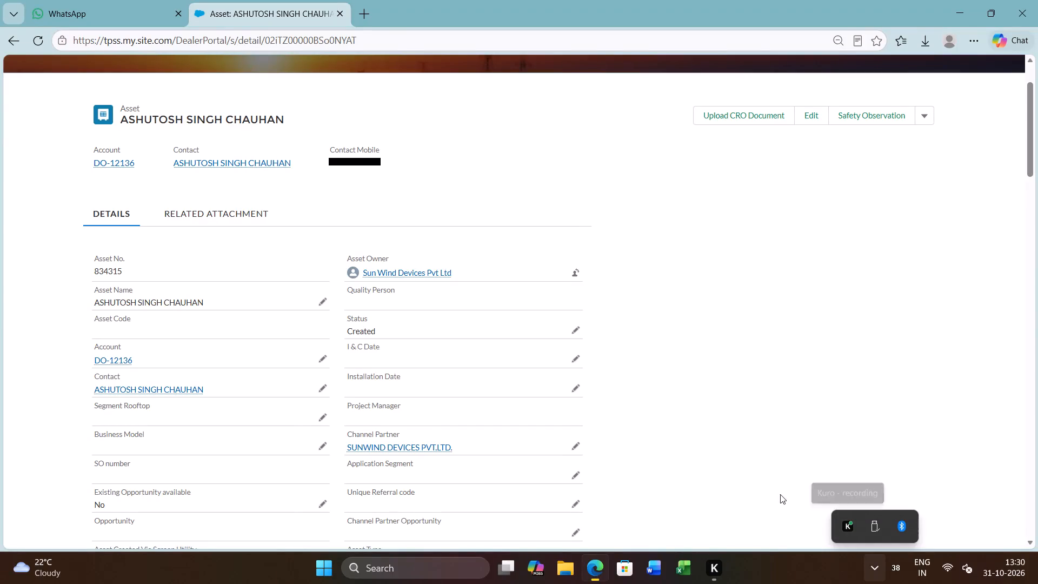
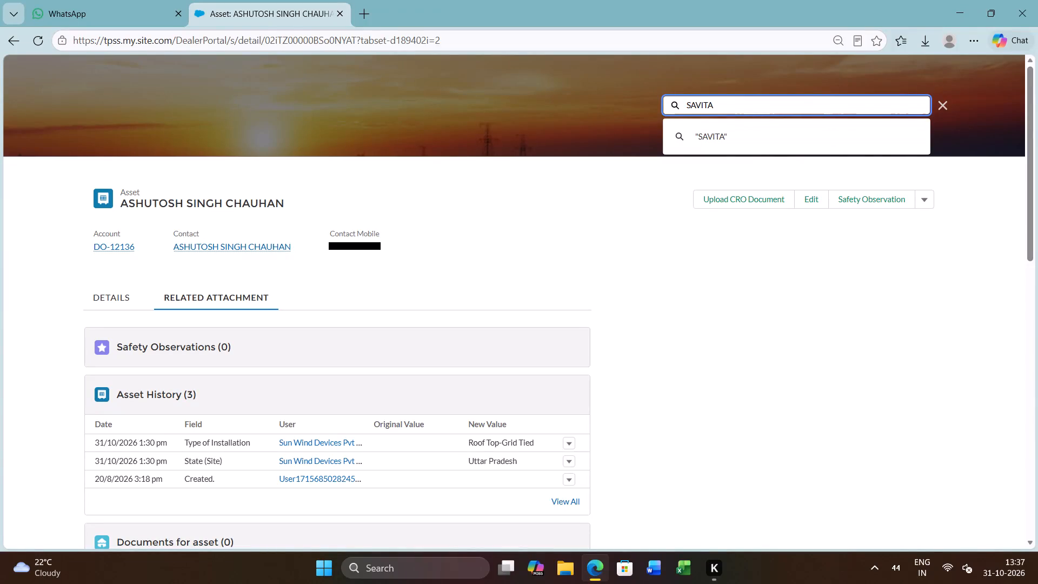
Search the dealer portal for SAVITA and open the first person listed among the contact results.
key(Return)
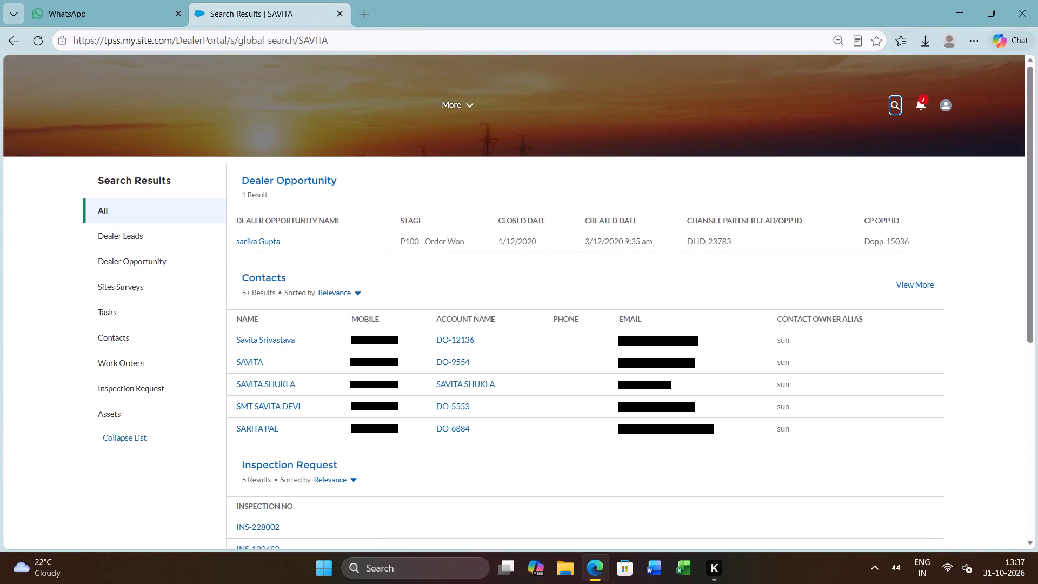
scroll(353, 335, down, 6)
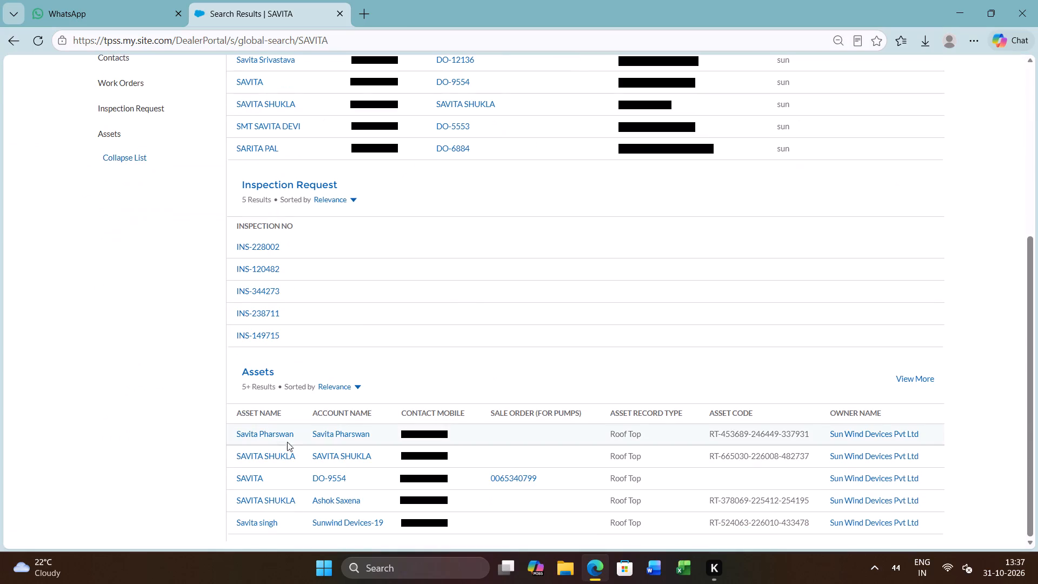
scroll(276, 471, down, 2)
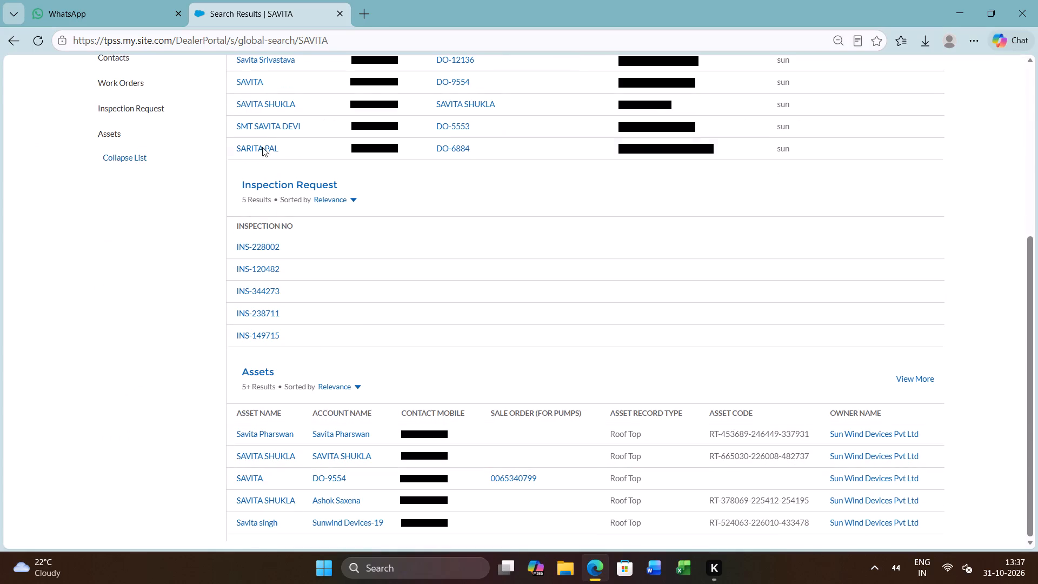
click(267, 58)
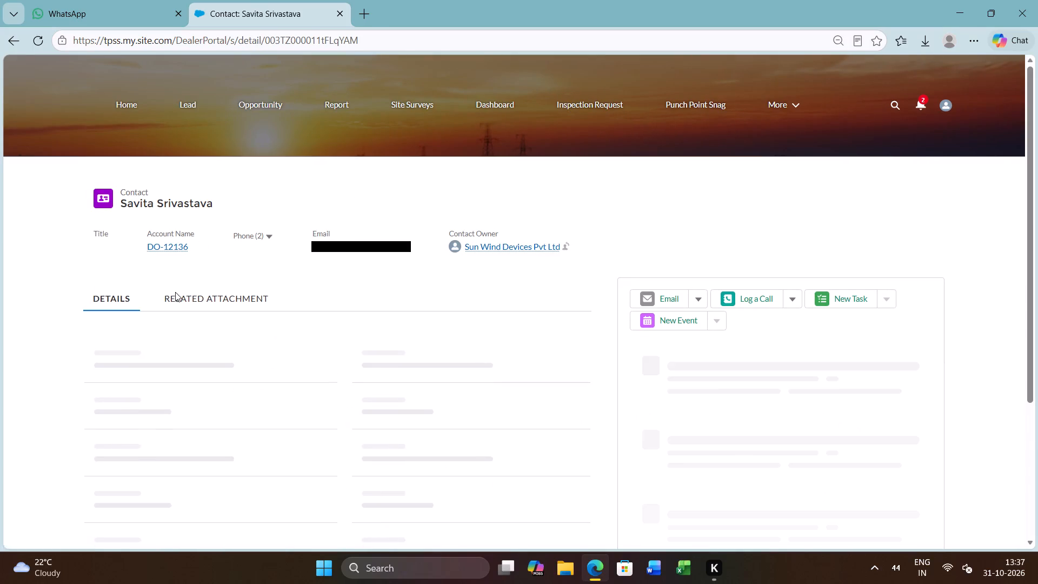
Examine the contact's related attachments and records, including the contact history.
click(178, 302)
scroll(455, 367, down, 4)
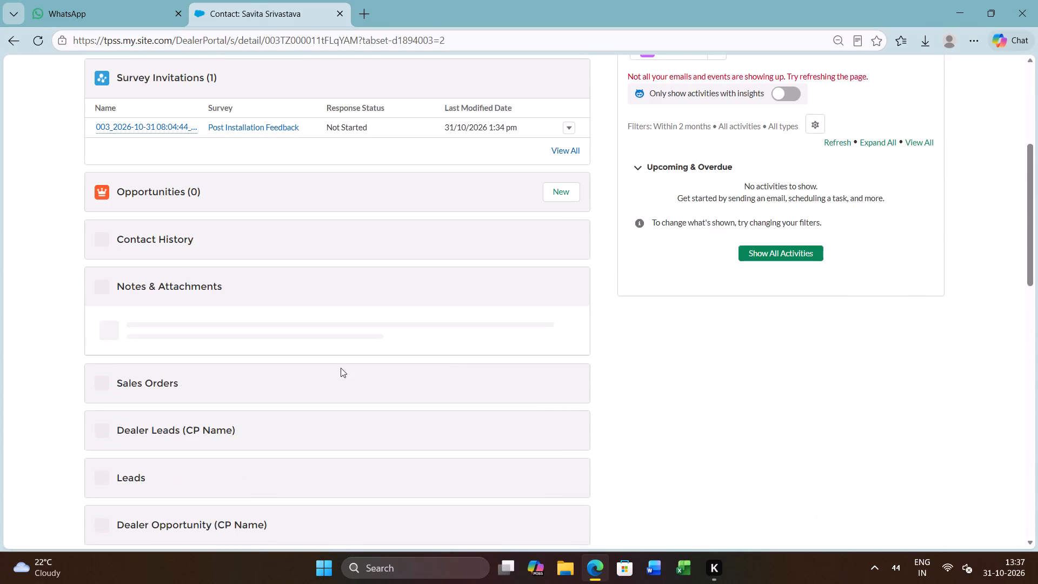
scroll(315, 366, down, 2)
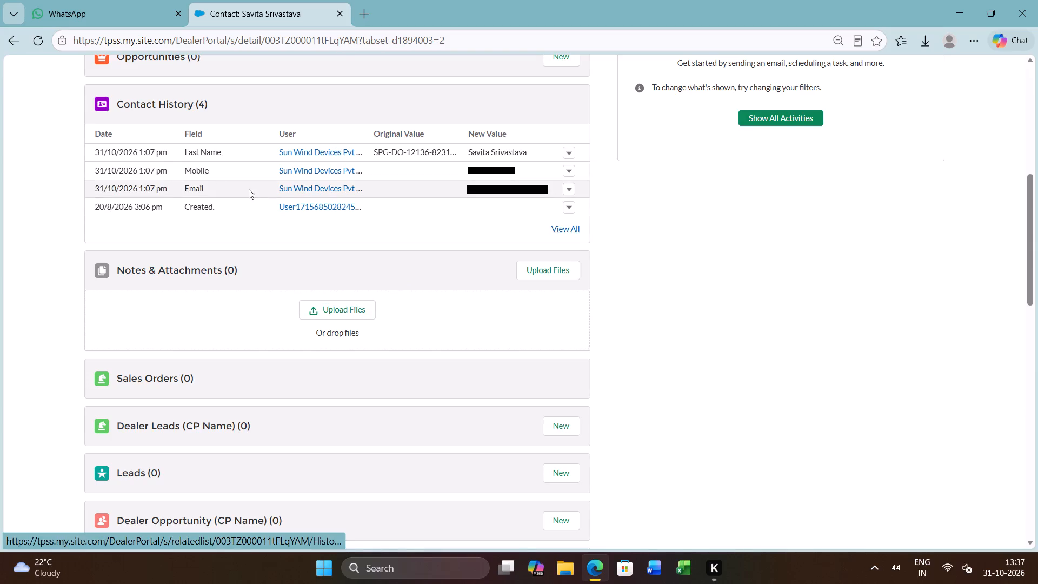
Return to the contact's details and open one of the phone numbers listed in the record header.
scroll(190, 168, up, 6)
click(114, 296)
click(263, 235)
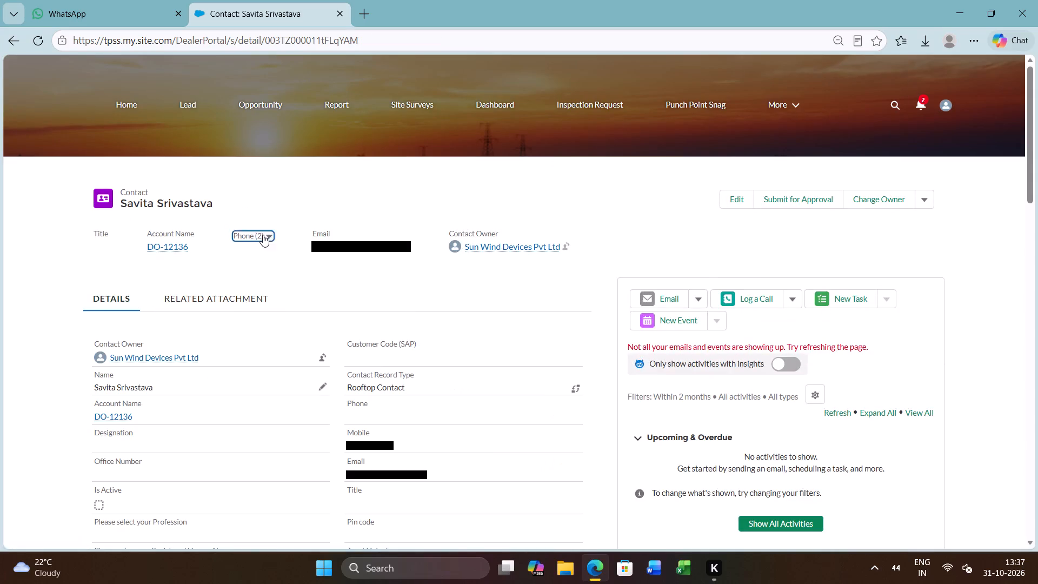
click(264, 290)
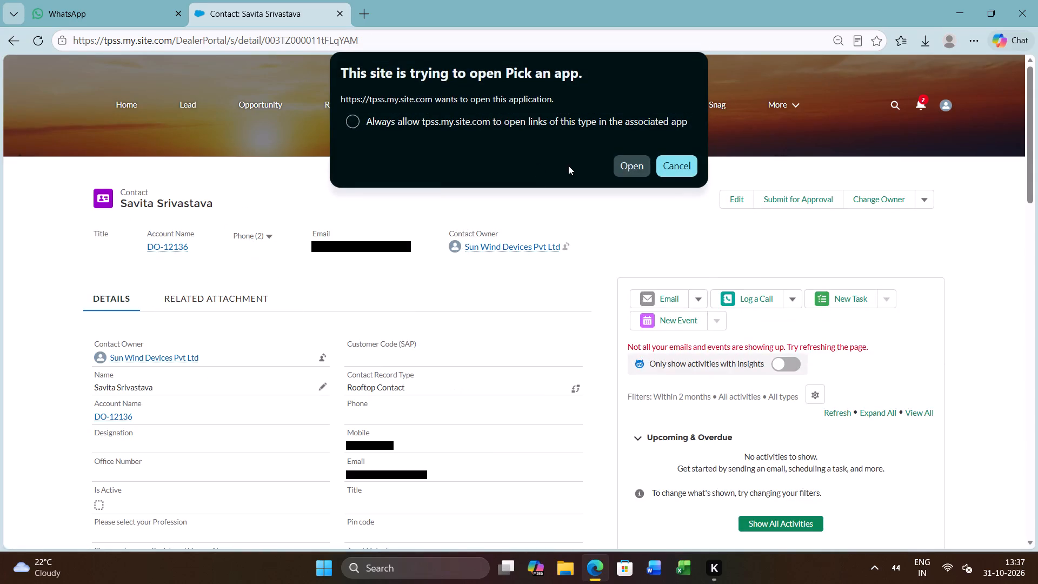
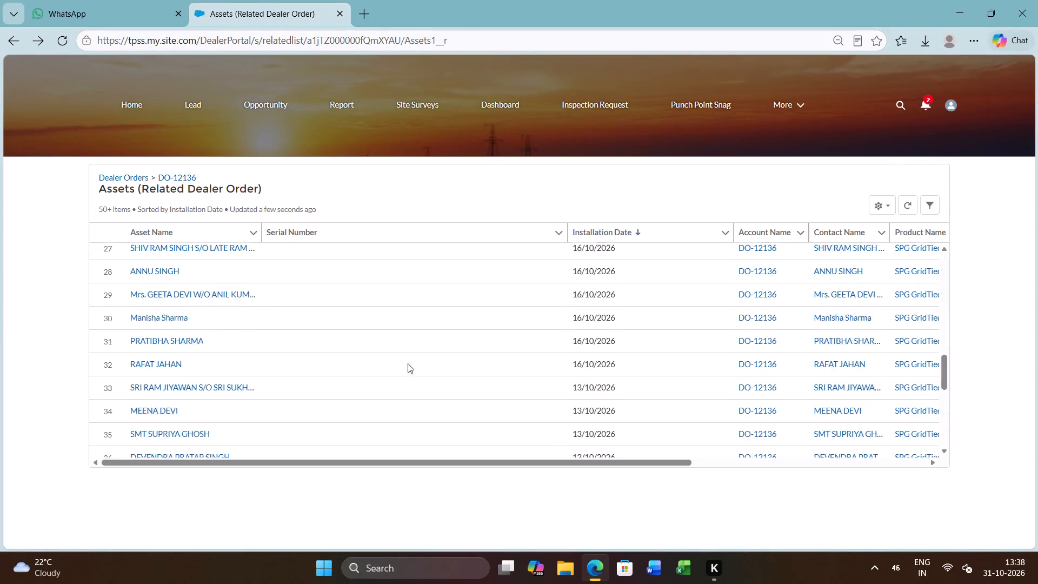
Look through dealer order DO-12136's related assets down to the SPG-DO-12136 entries, including their Product Name and Related Payment Line columns.
scroll(408, 363, down, 20)
scroll(408, 363, down, 2)
scroll(407, 414, down, 20)
scroll(407, 414, down, 4)
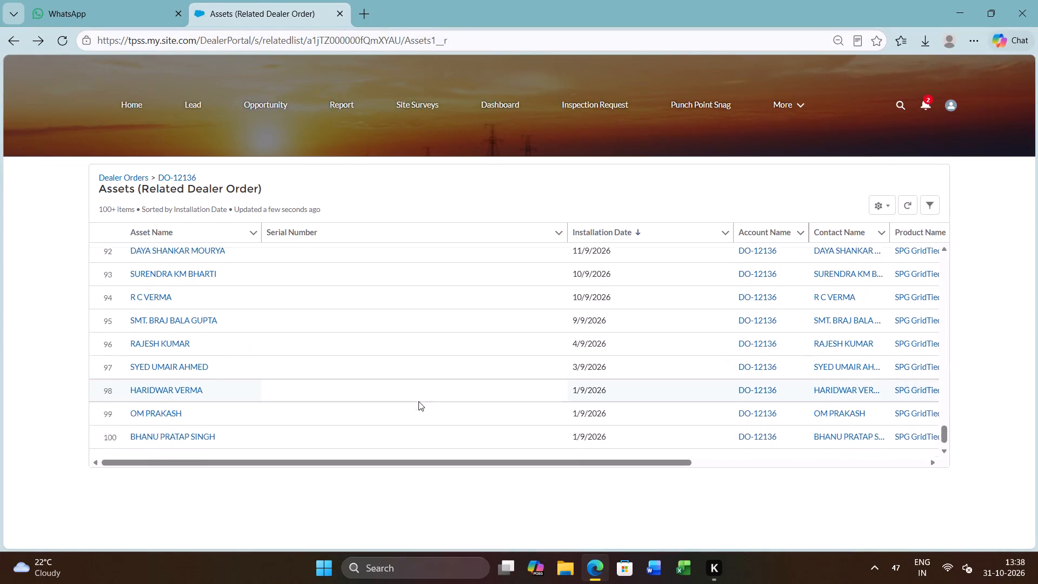
scroll(418, 401, down, 20)
scroll(418, 401, down, 20)
scroll(418, 401, down, 6)
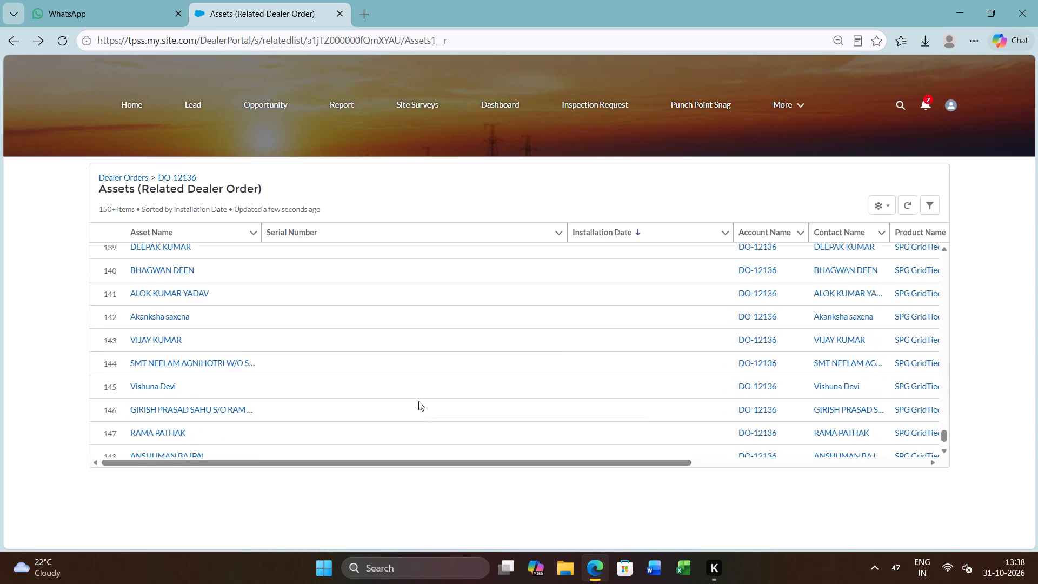
scroll(418, 401, down, 11)
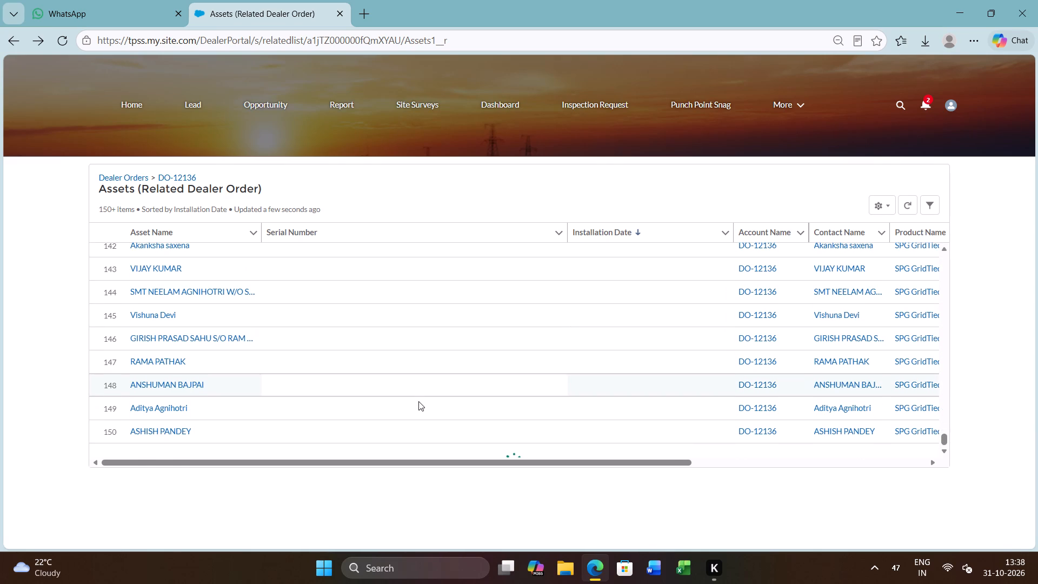
scroll(418, 401, down, 1)
scroll(490, 337, down, 8)
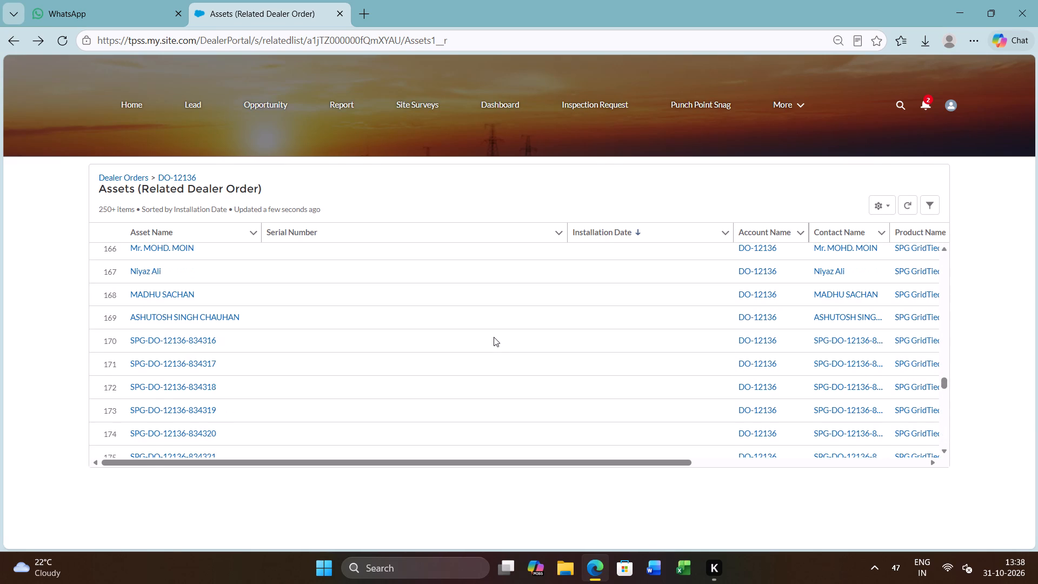
drag(432, 459, 653, 467)
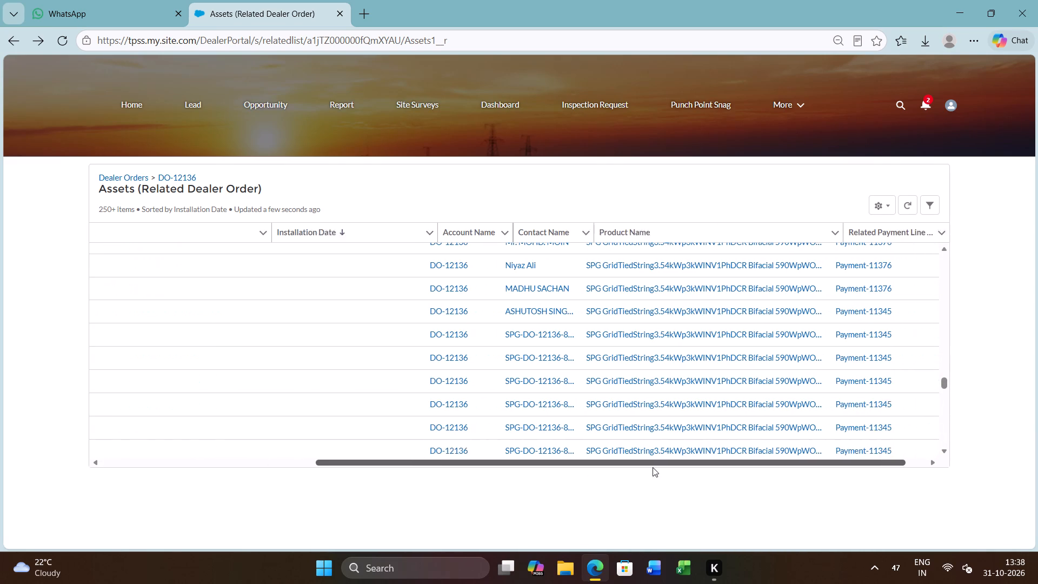
drag(653, 467, 656, 467)
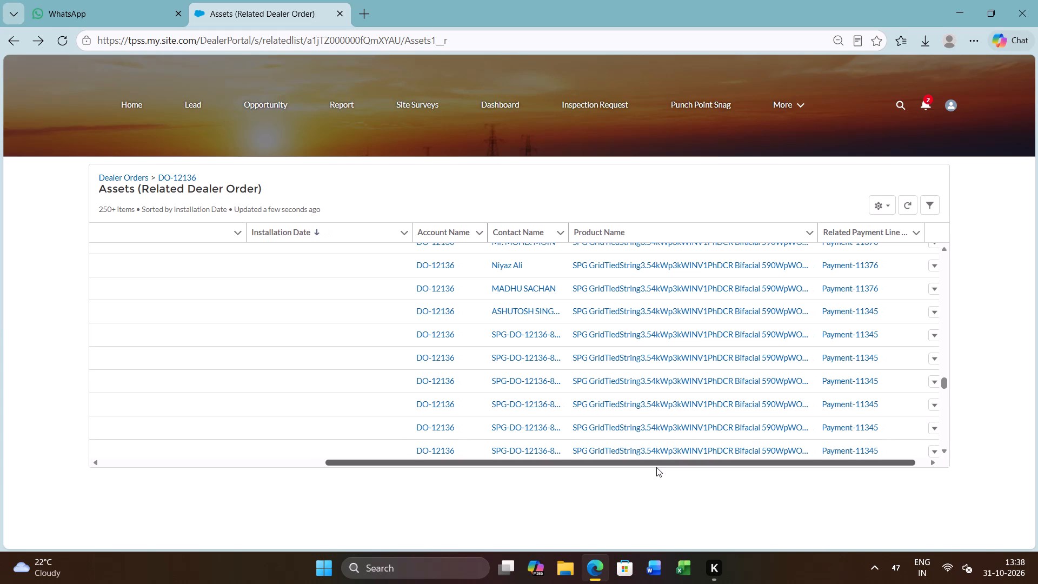
drag(656, 467, 416, 496)
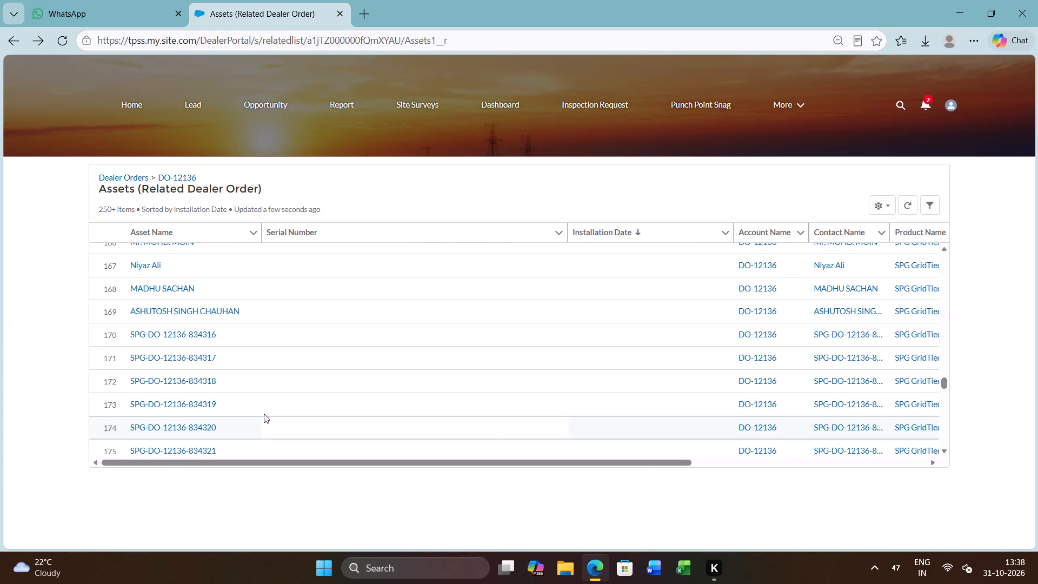
click(155, 337)
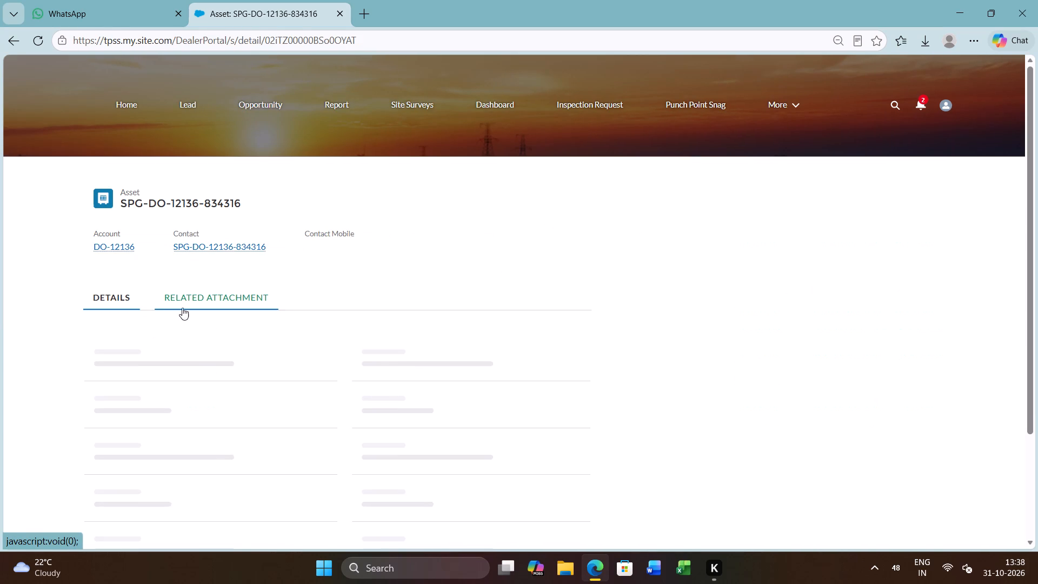
click(321, 382)
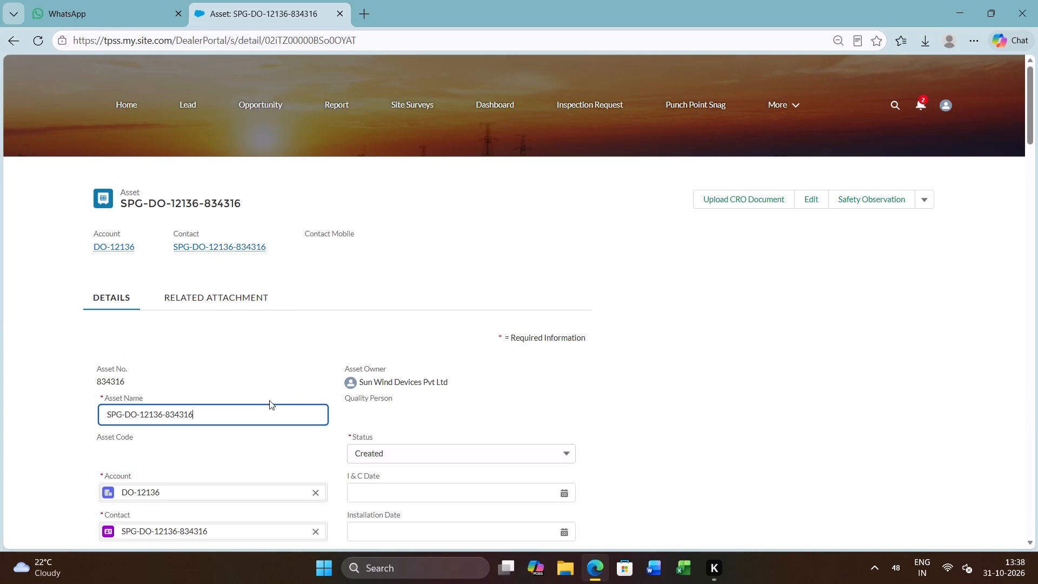
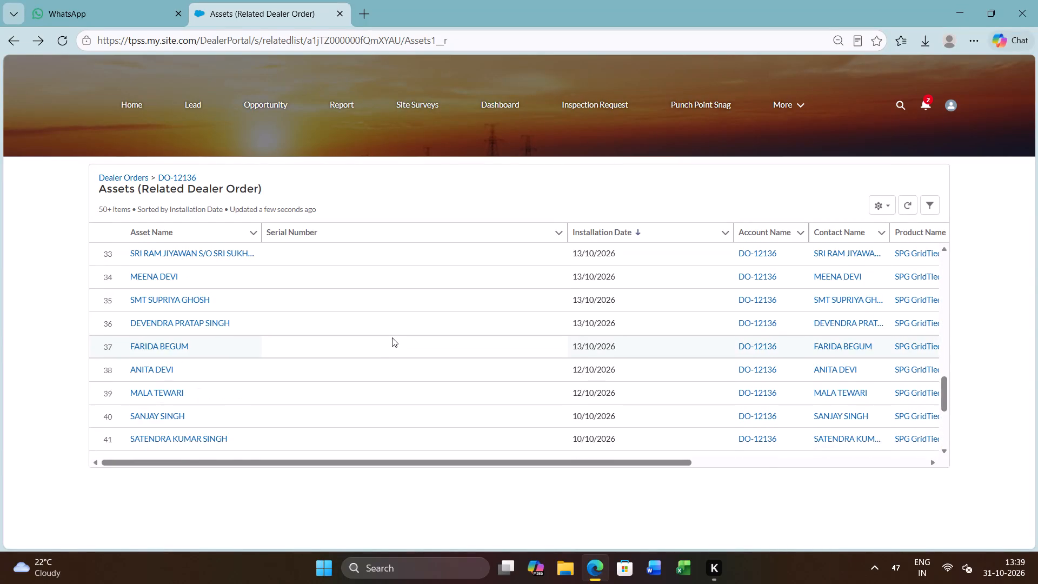
Look through the assets related to dealer order DO-12136, checking their installation dates, for the next customer record to fill in.
scroll(392, 337, down, 16)
scroll(395, 333, down, 11)
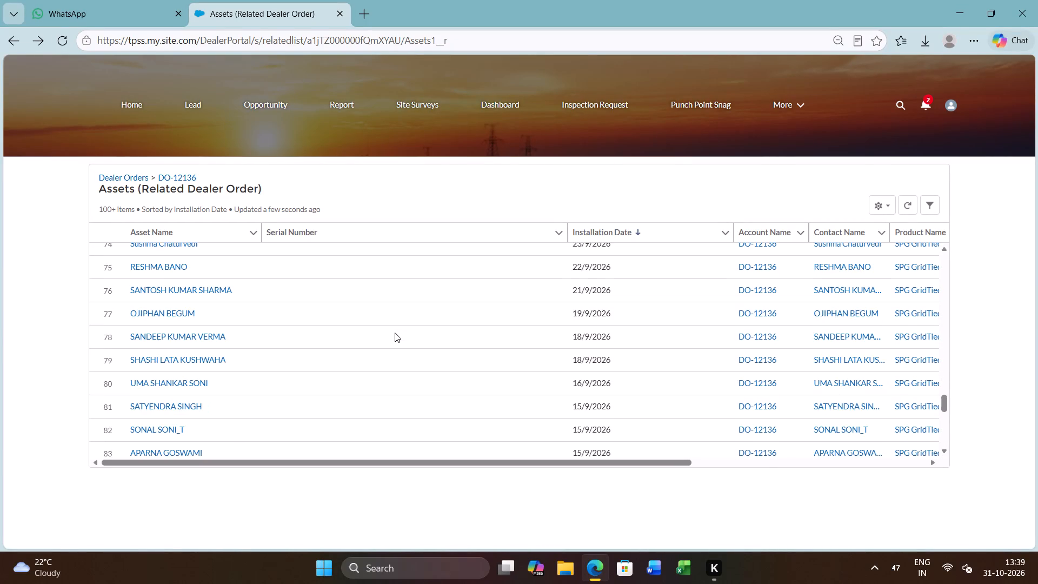
scroll(376, 342, down, 17)
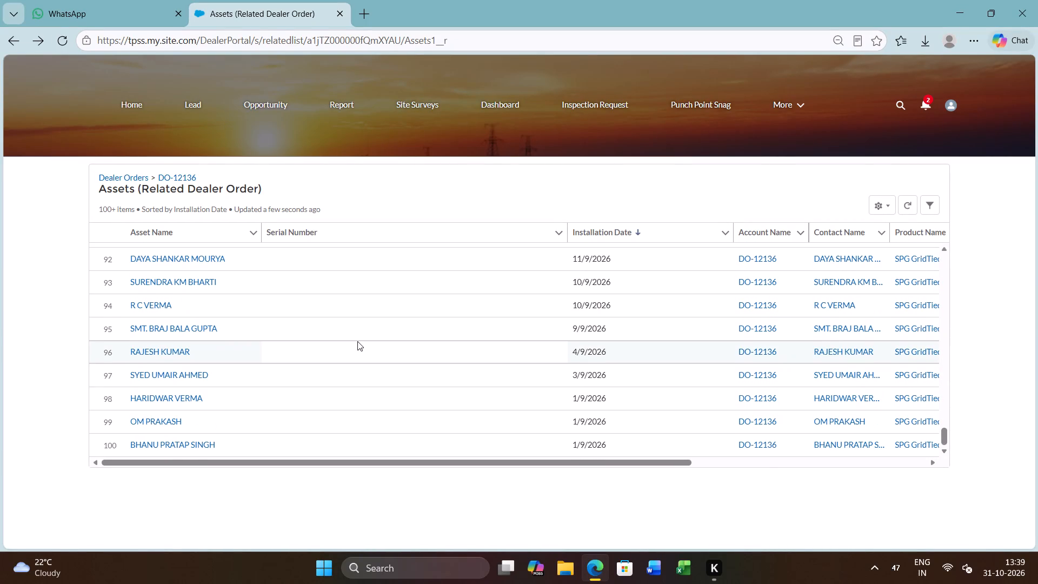
scroll(357, 341, down, 6)
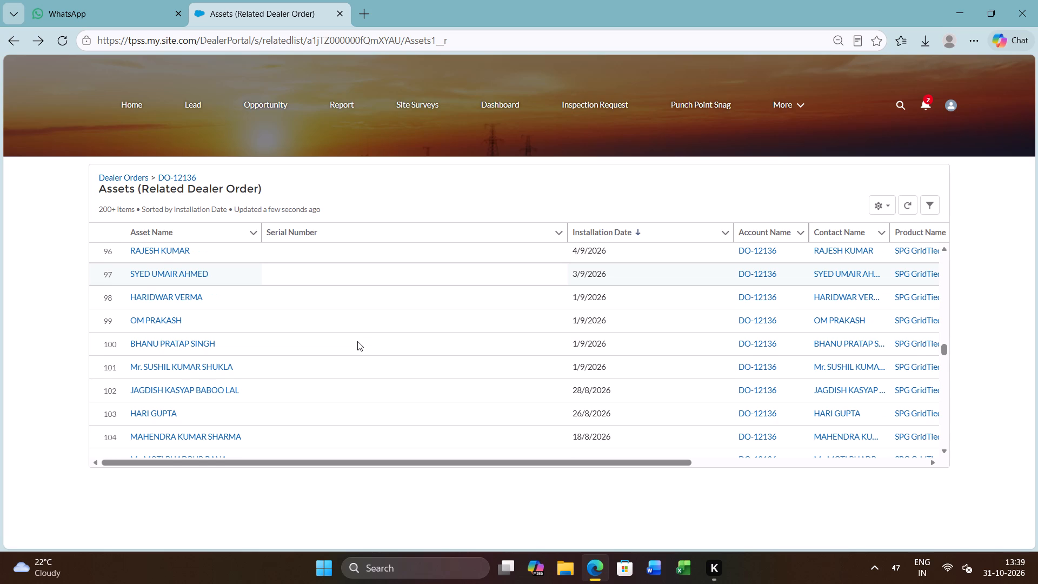
scroll(357, 341, down, 15)
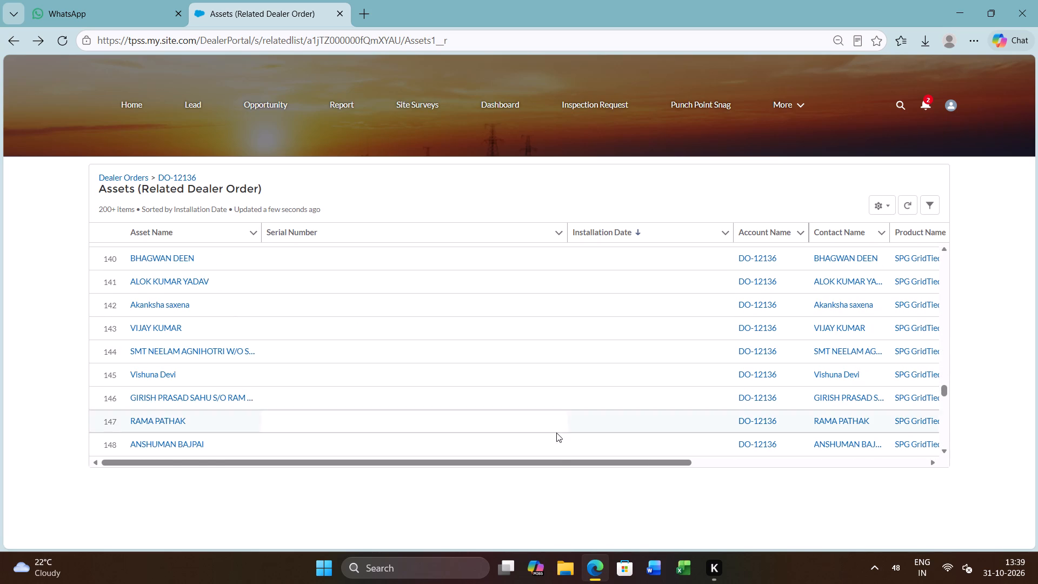
Examine the asset numbers and product names in dealer order DO-12136's related assets list through to its last entry.
drag(555, 461, 622, 460)
scroll(569, 371, down, 11)
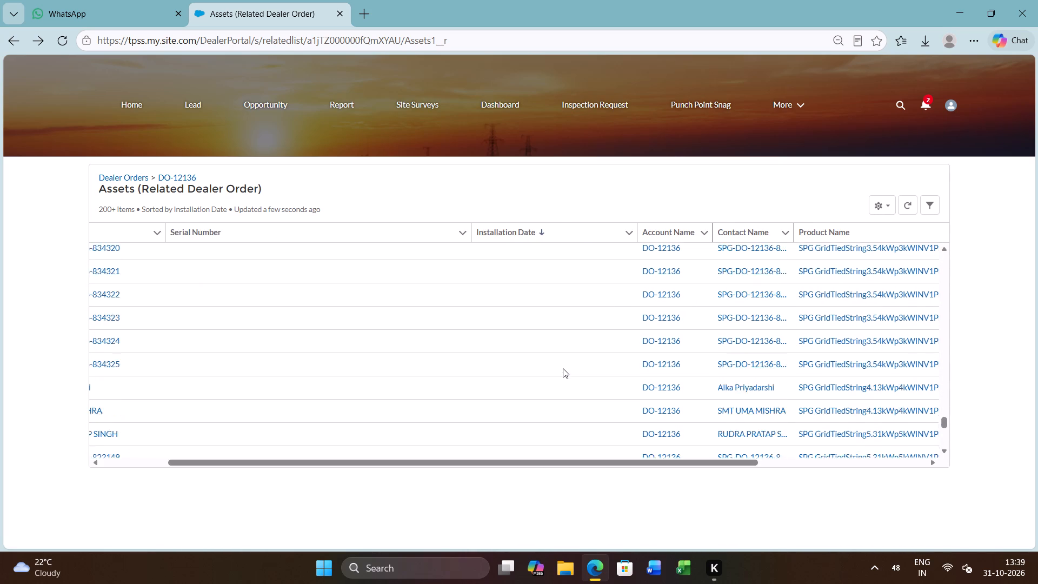
scroll(563, 368, down, 20)
scroll(563, 368, down, 2)
scroll(511, 340, down, 7)
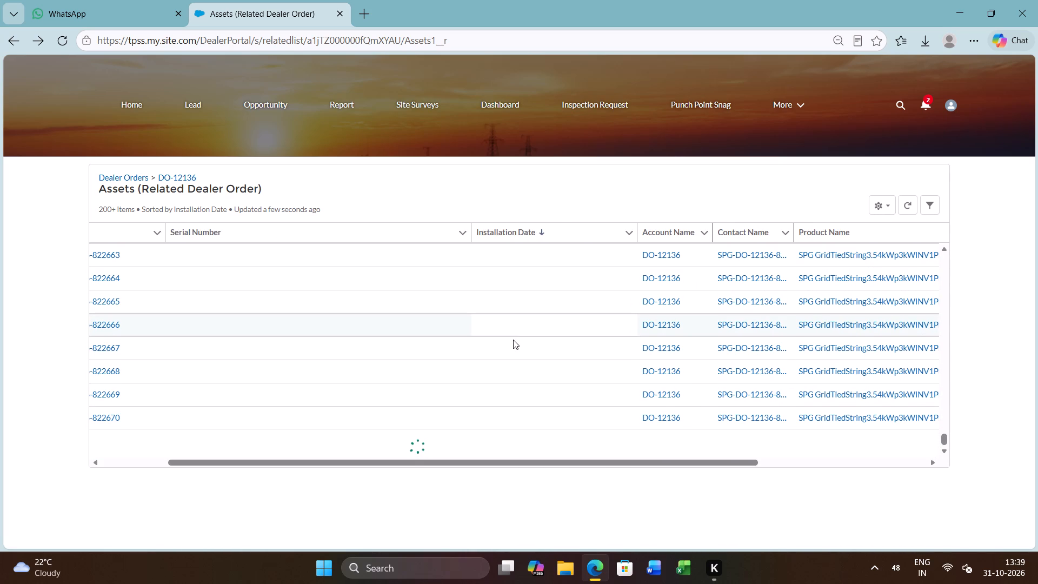
scroll(514, 340, down, 12)
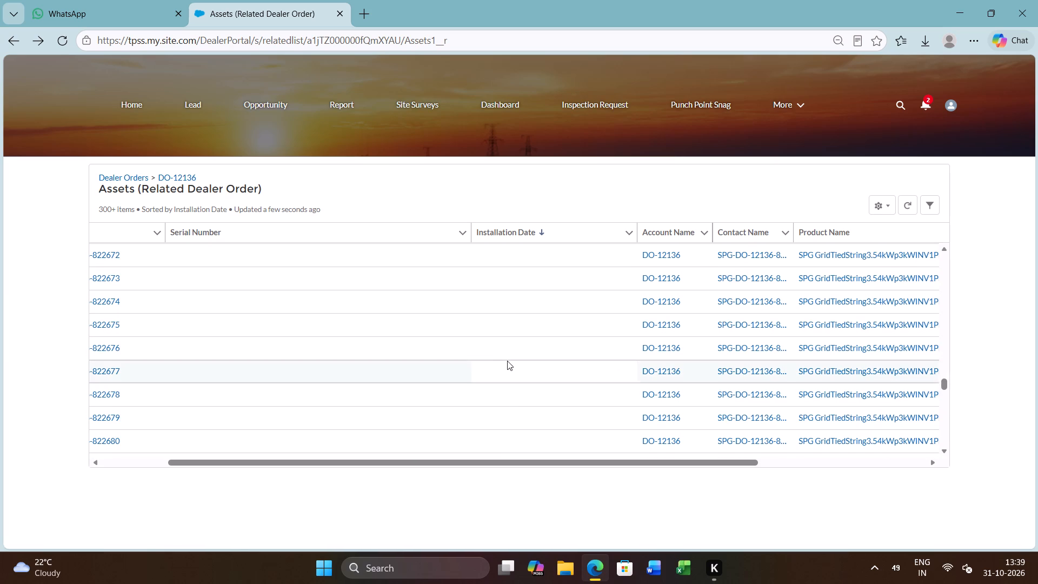
scroll(507, 361, down, 16)
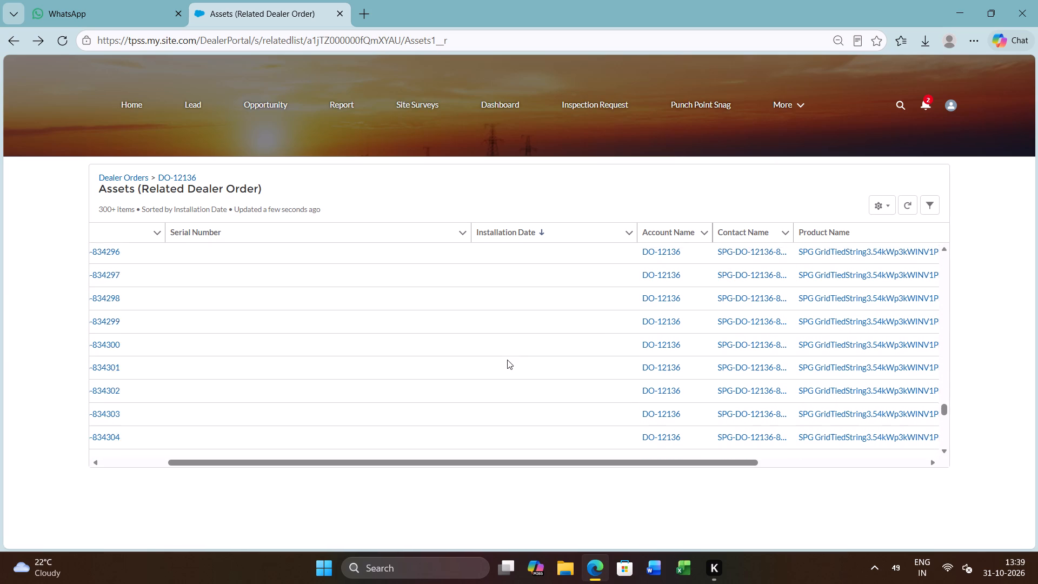
scroll(507, 360, down, 9)
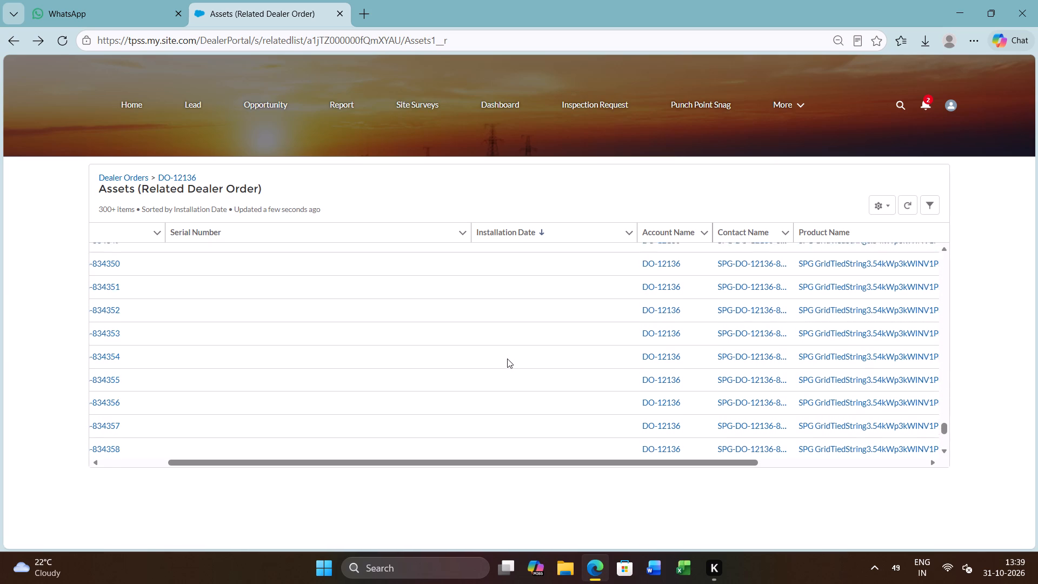
scroll(507, 359, down, 15)
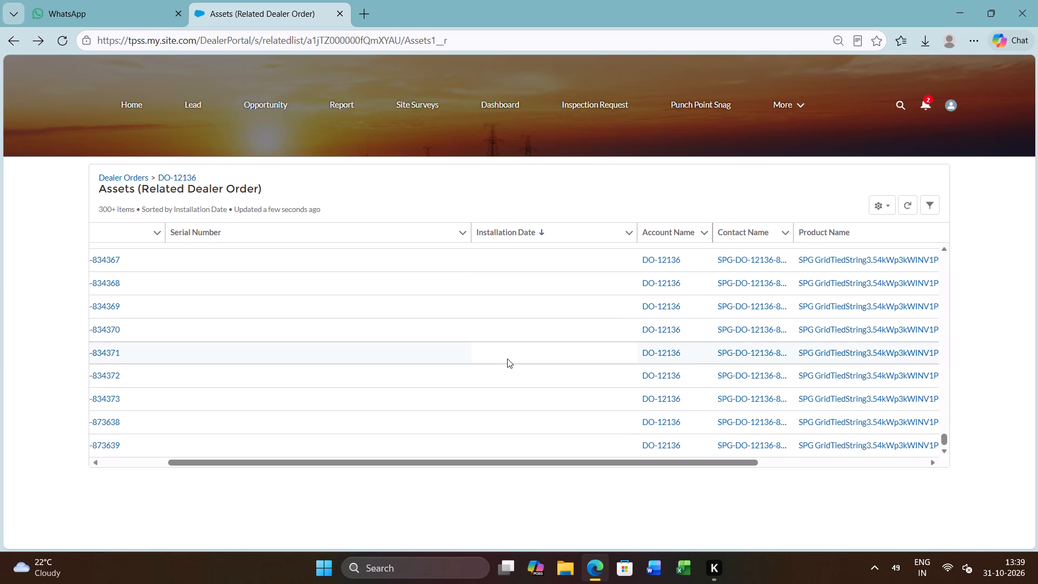
scroll(507, 359, down, 9)
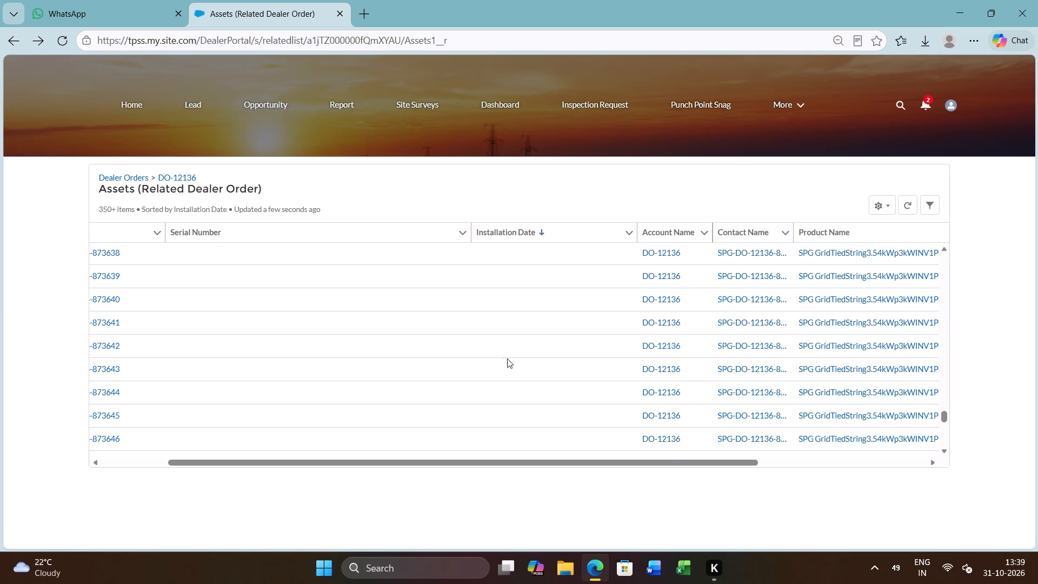
scroll(507, 359, down, 18)
scroll(507, 358, down, 20)
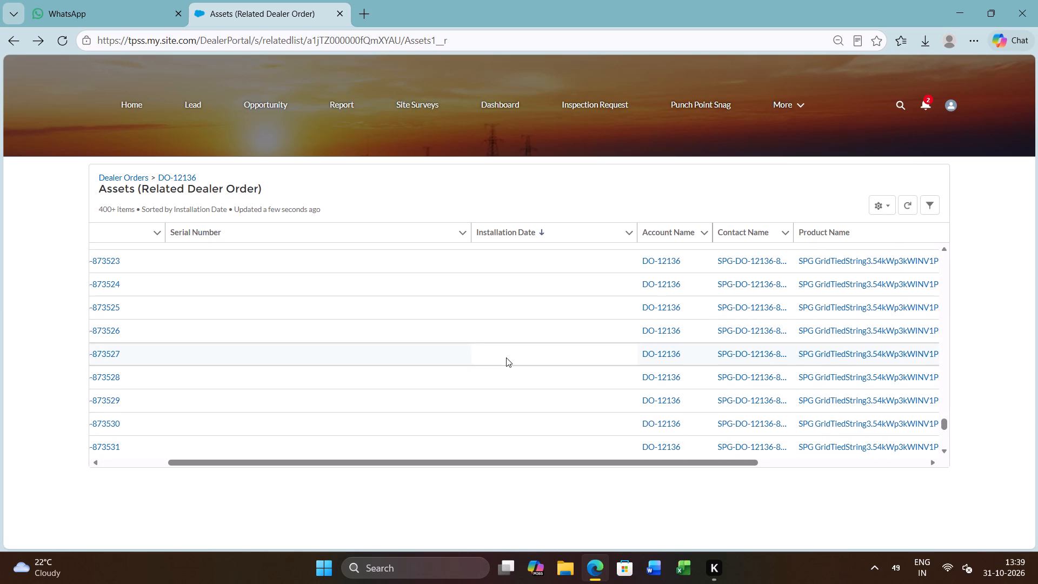
scroll(506, 357, down, 5)
scroll(506, 357, up, 4)
scroll(506, 357, down, 12)
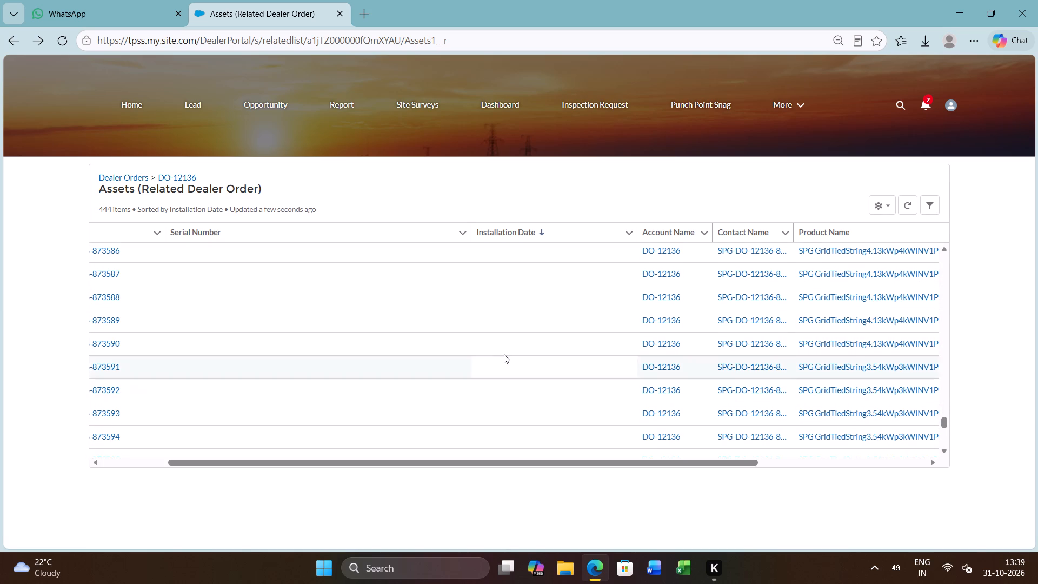
scroll(504, 354, up, 7)
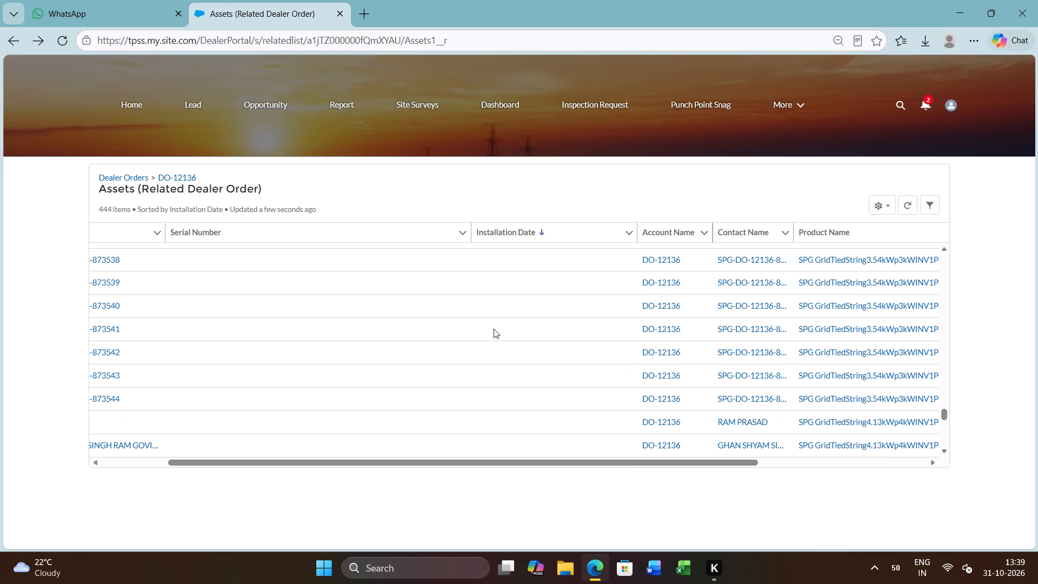
scroll(494, 329, down, 8)
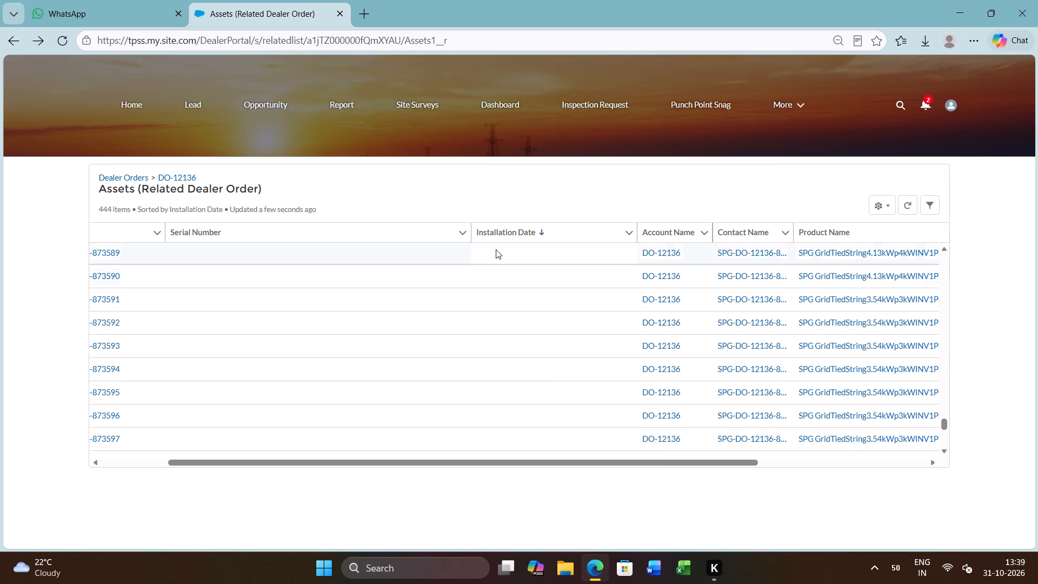
scroll(496, 249, down, 13)
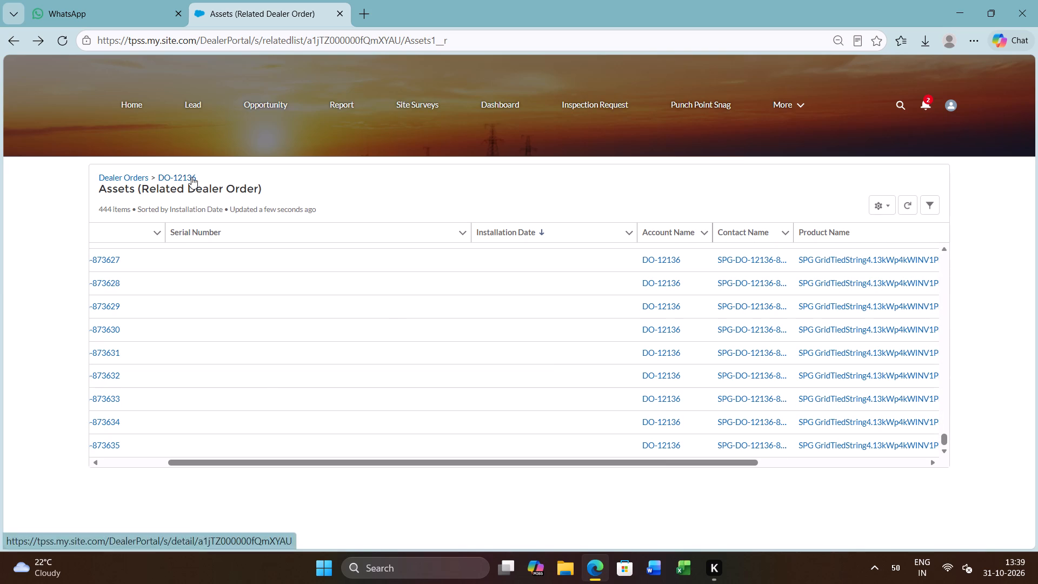
scroll(488, 317, down, 5)
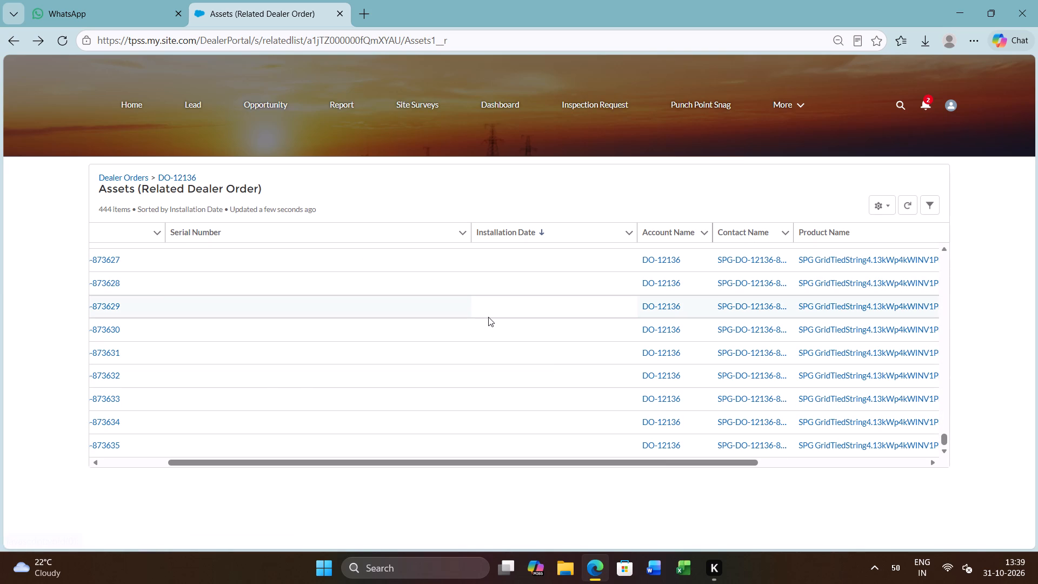
scroll(488, 316, down, 6)
Review the related assets list back from its end, comparing the contact and product names of the unassigned SPG-DO-12136 assets.
scroll(488, 316, up, 1)
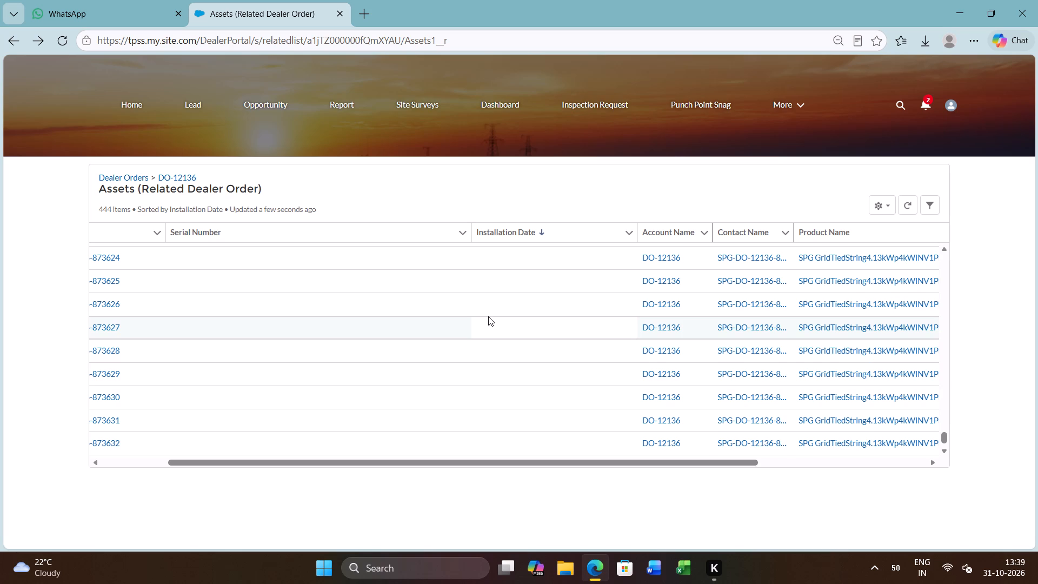
scroll(488, 316, up, 1)
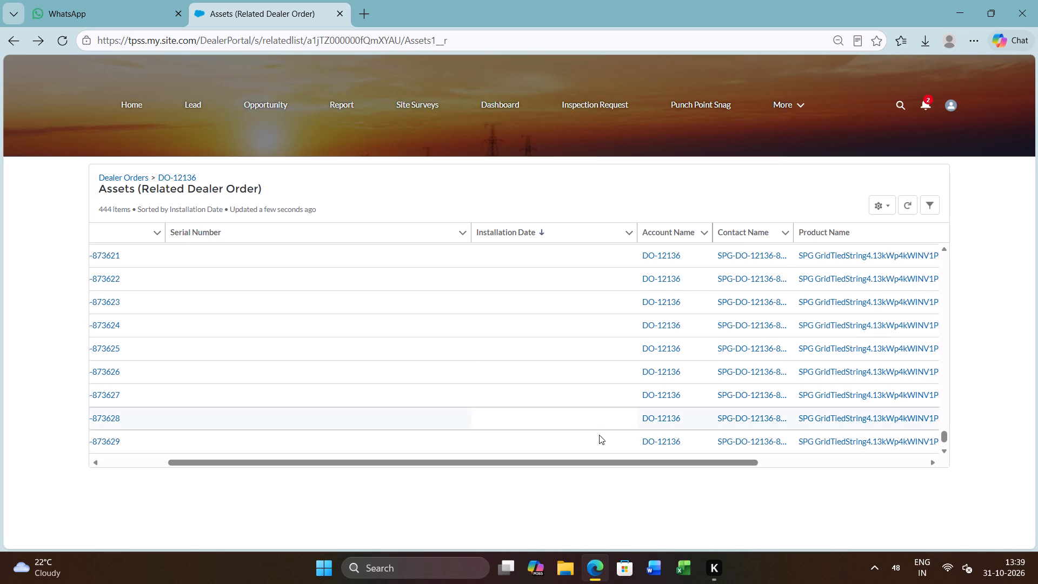
drag(601, 466, 637, 481)
scroll(570, 354, up, 6)
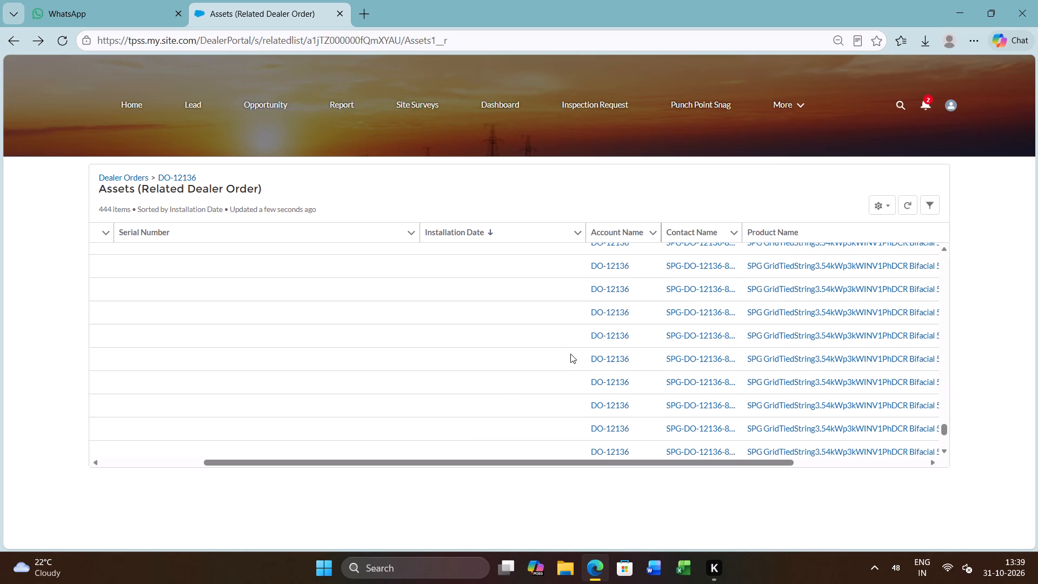
scroll(570, 354, up, 10)
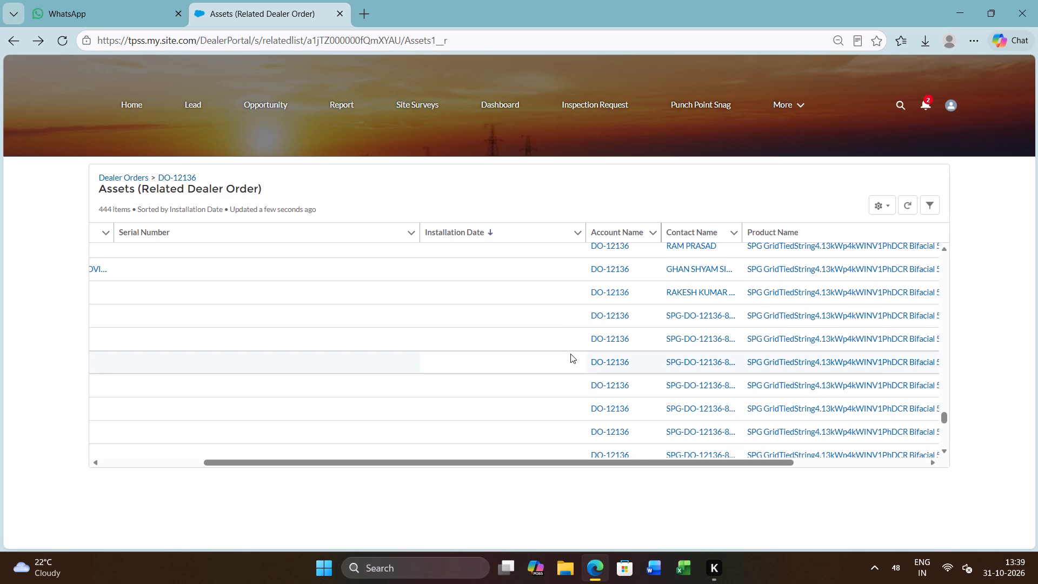
scroll(570, 354, up, 8)
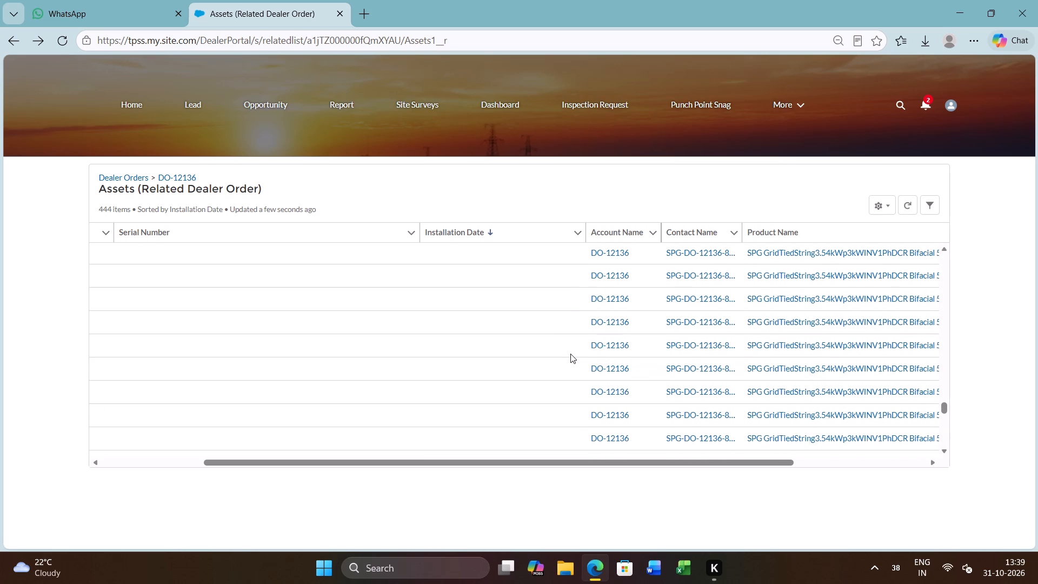
scroll(570, 354, up, 5)
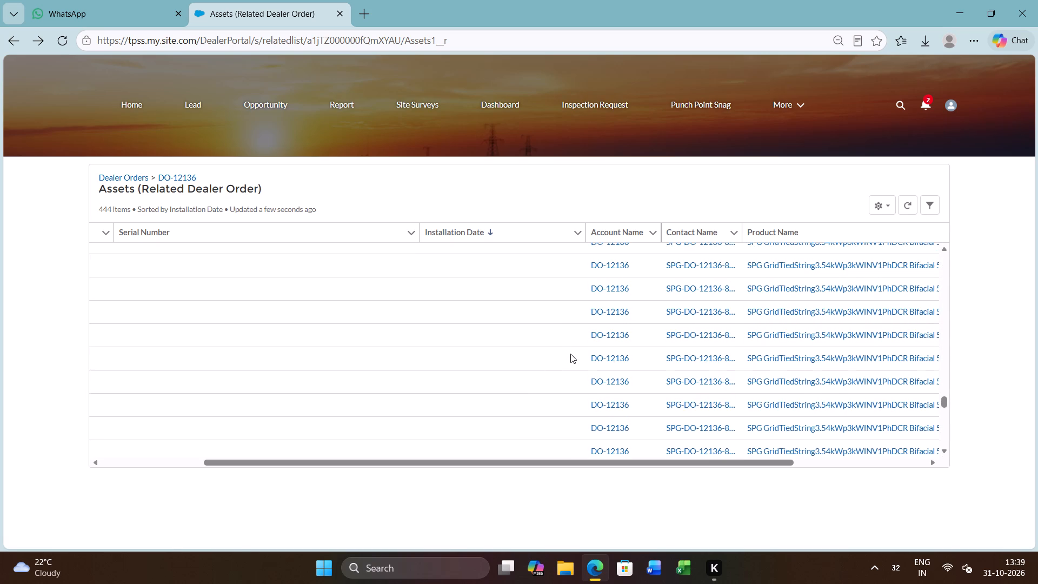
scroll(570, 354, up, 2)
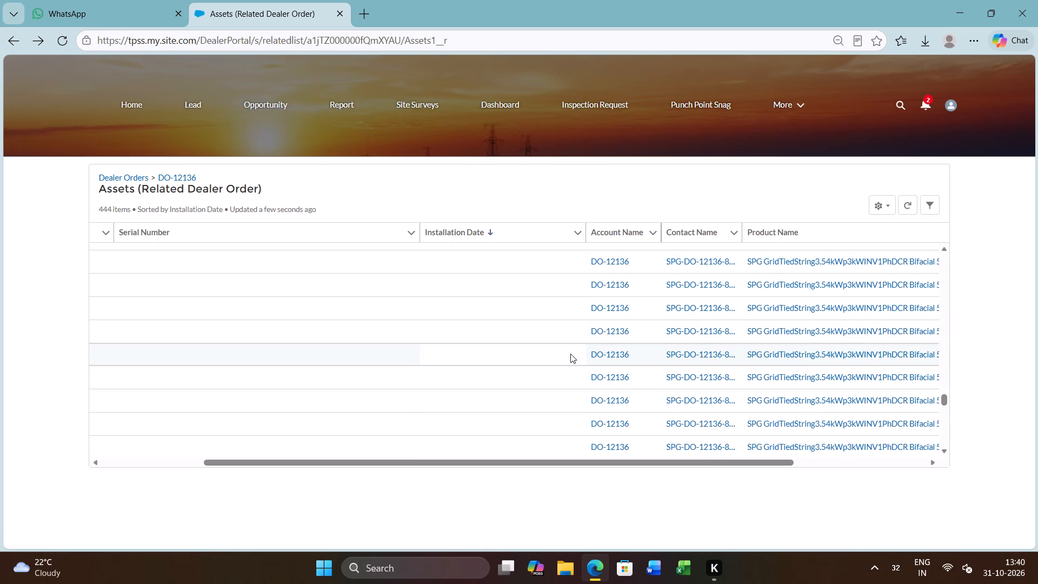
scroll(570, 354, up, 4)
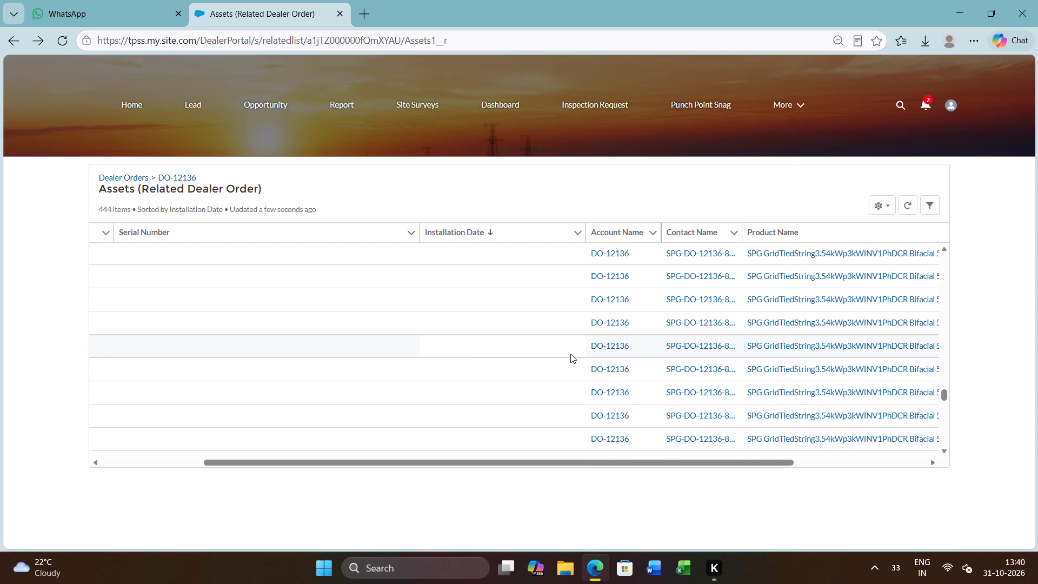
scroll(570, 354, up, 4)
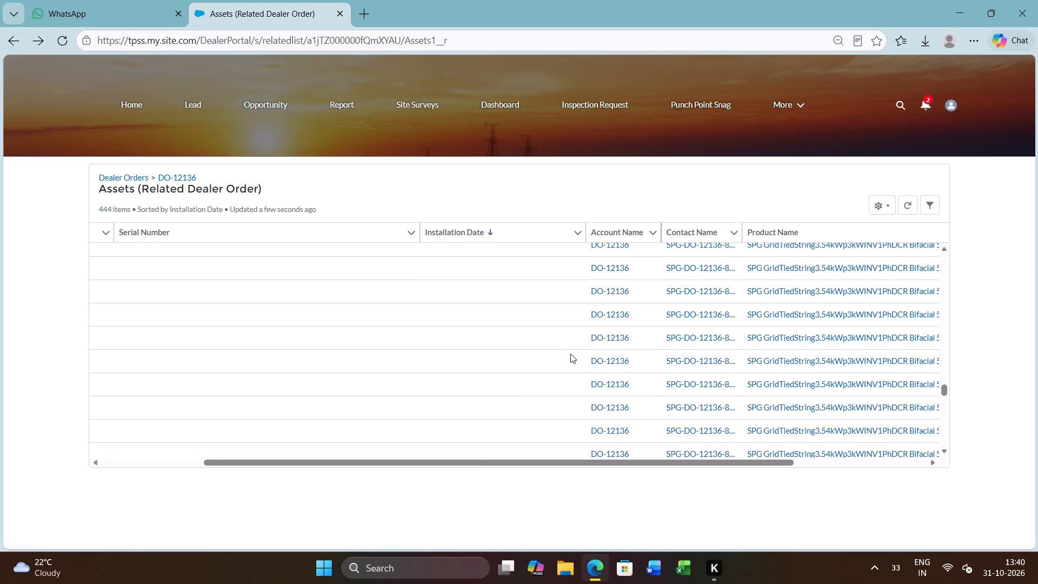
scroll(570, 354, up, 6)
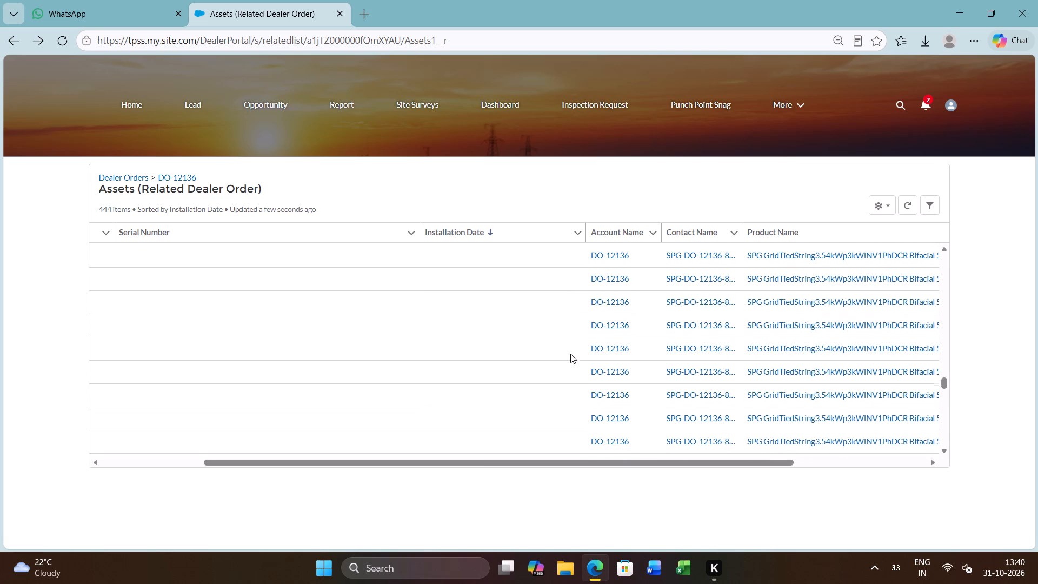
scroll(570, 354, up, 4)
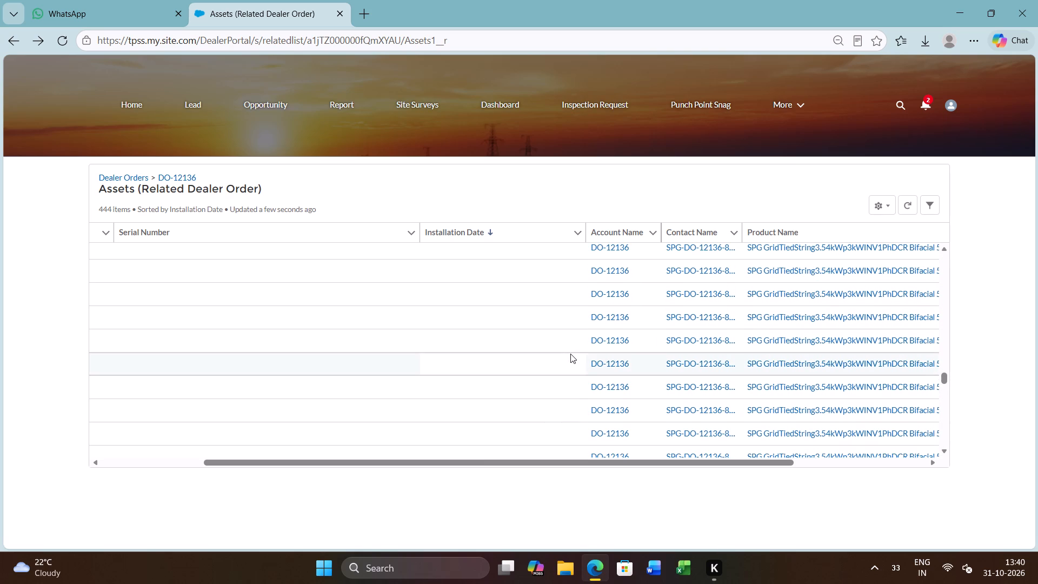
scroll(570, 354, up, 6)
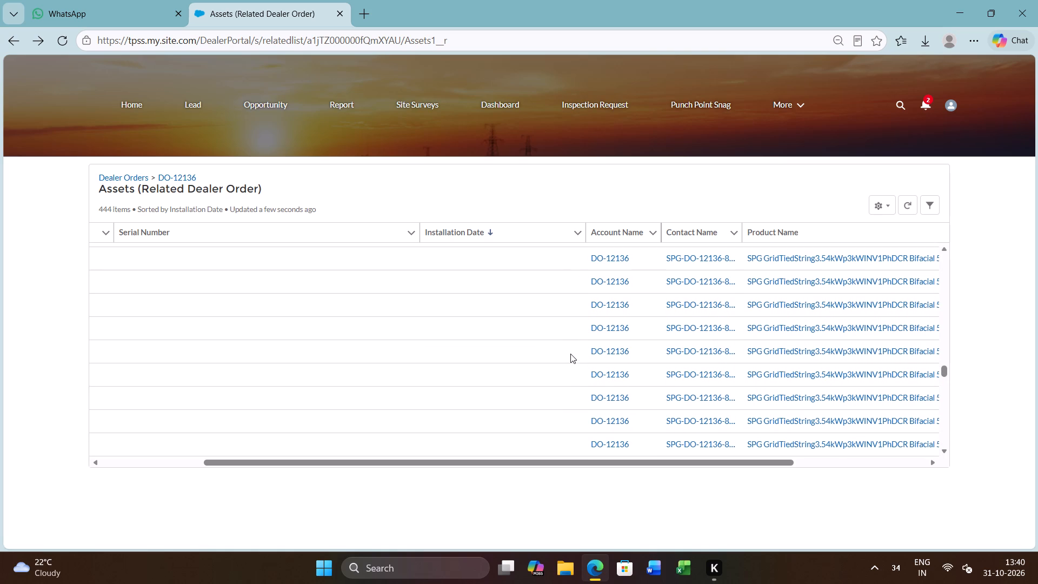
scroll(570, 354, up, 3)
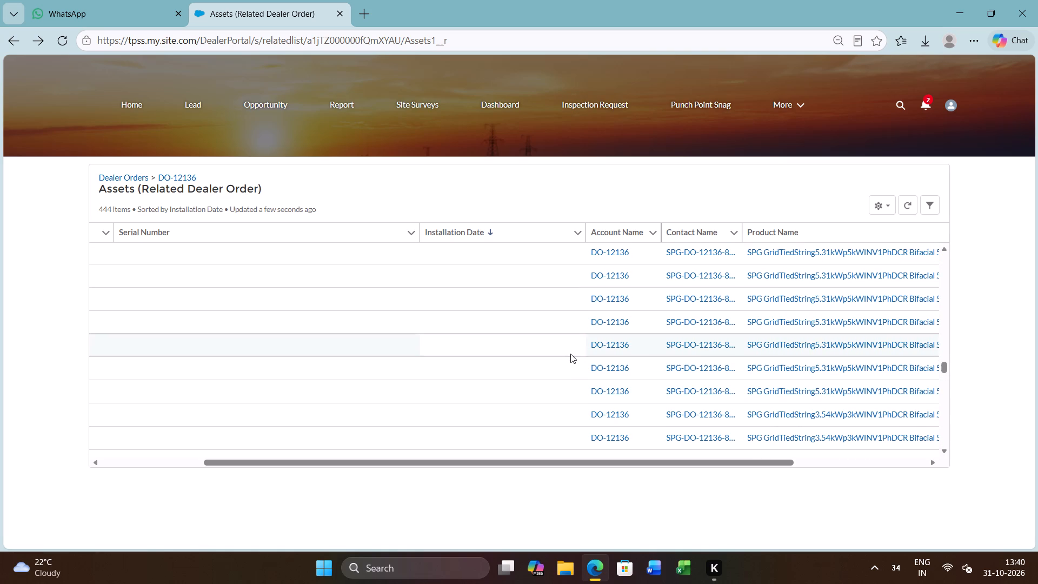
drag(550, 467, 514, 468)
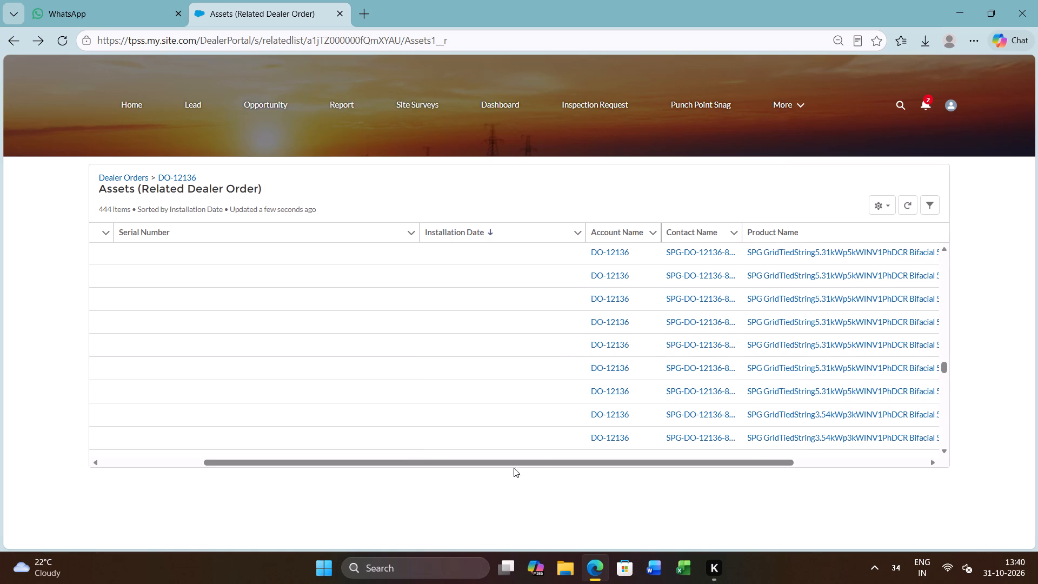
drag(514, 468, 404, 461)
click(538, 415)
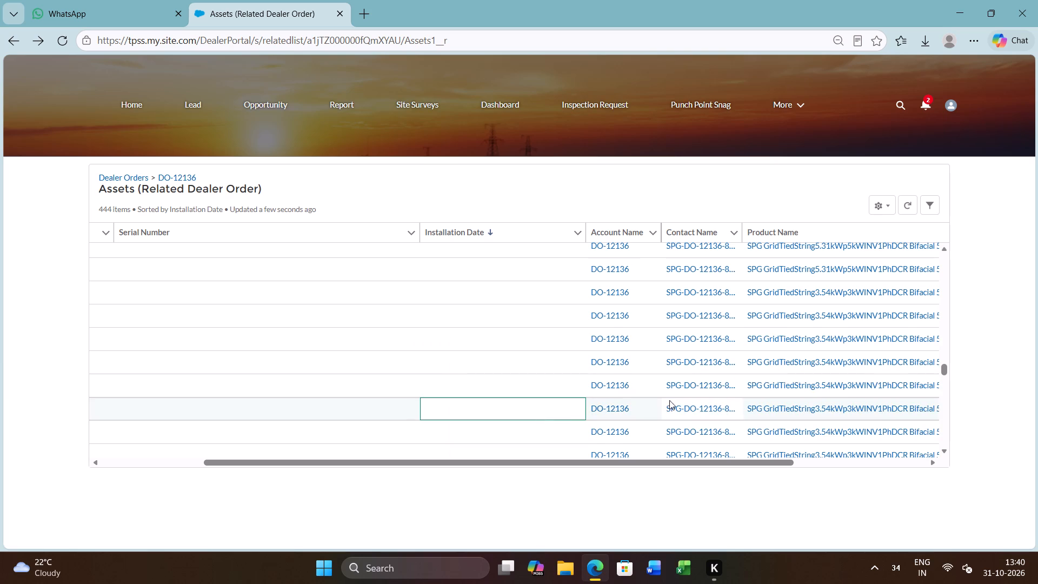
drag(720, 387, 509, 357)
scroll(515, 367, down, 10)
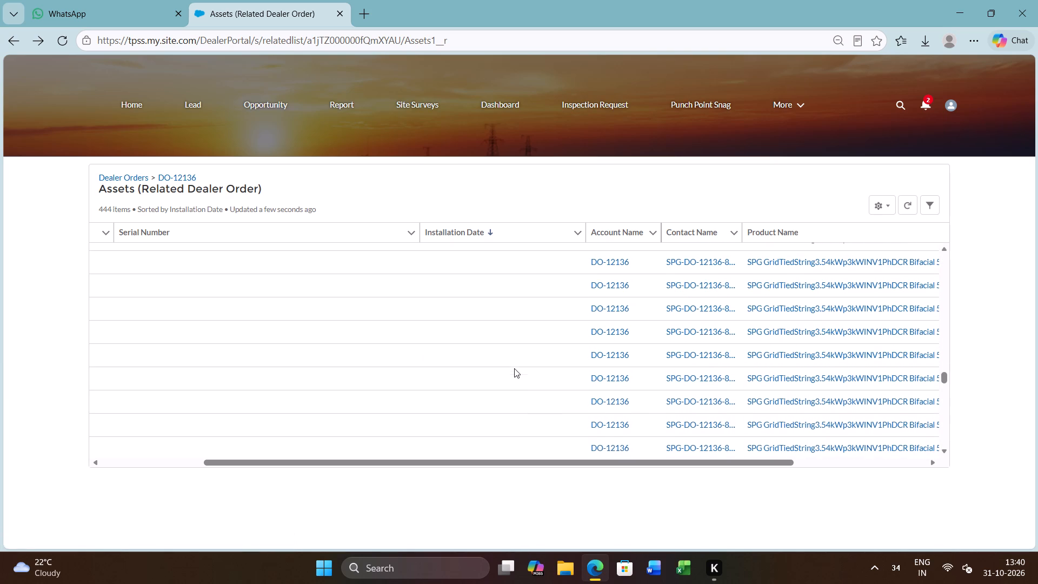
scroll(514, 368, down, 13)
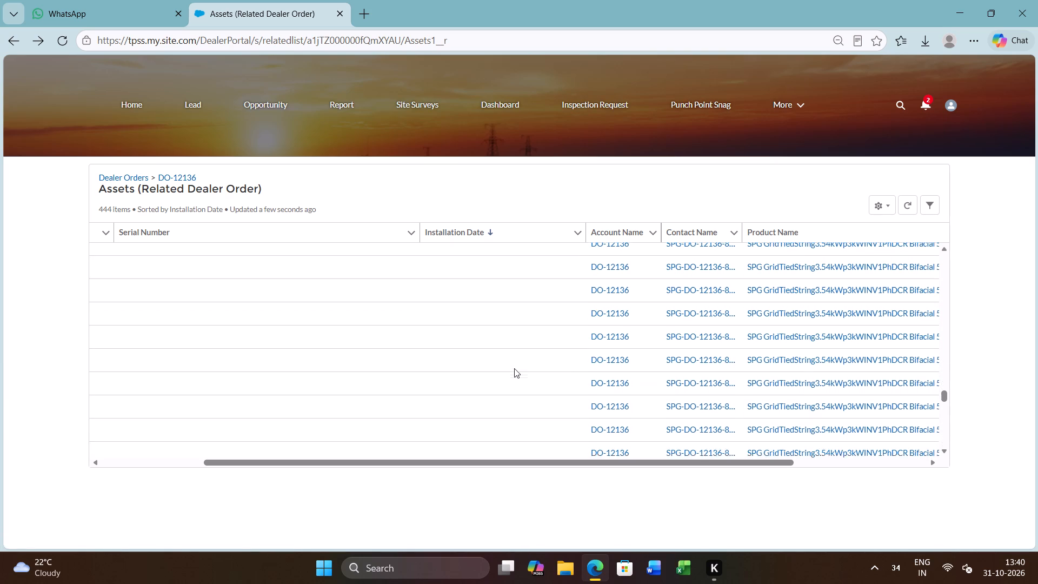
scroll(514, 368, up, 10)
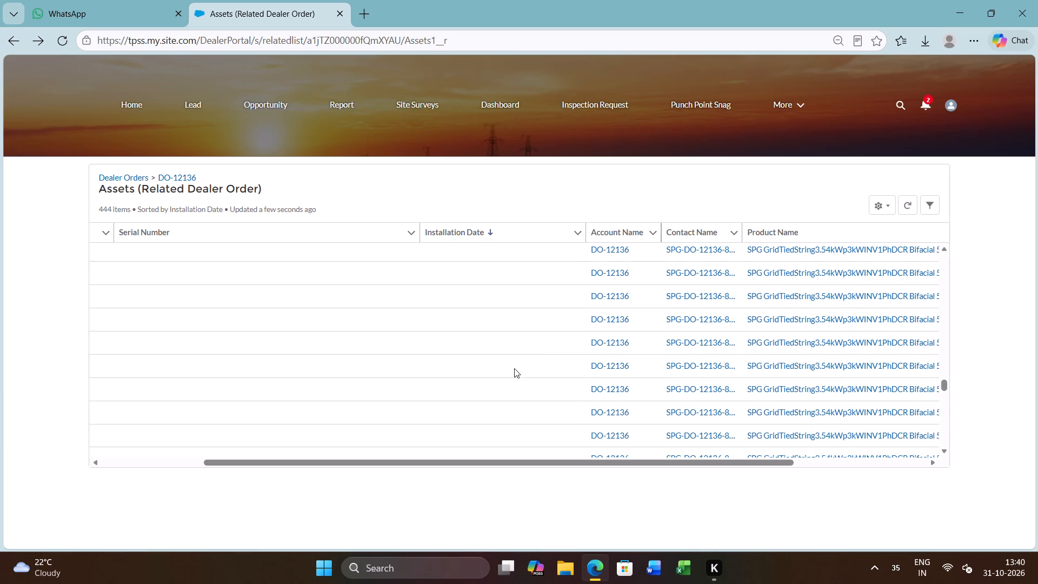
scroll(514, 368, up, 7)
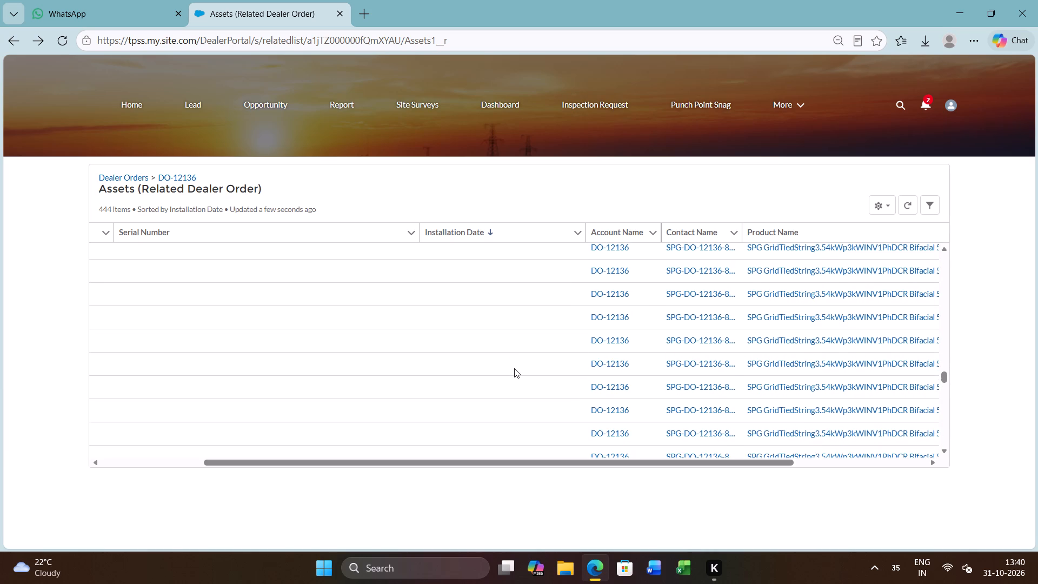
scroll(514, 368, up, 8)
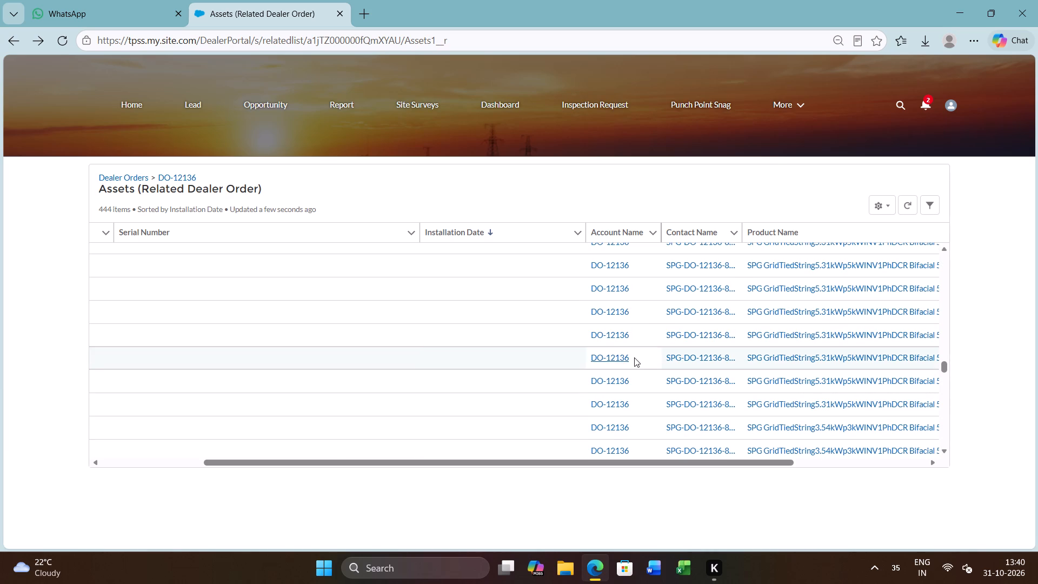
click(709, 357)
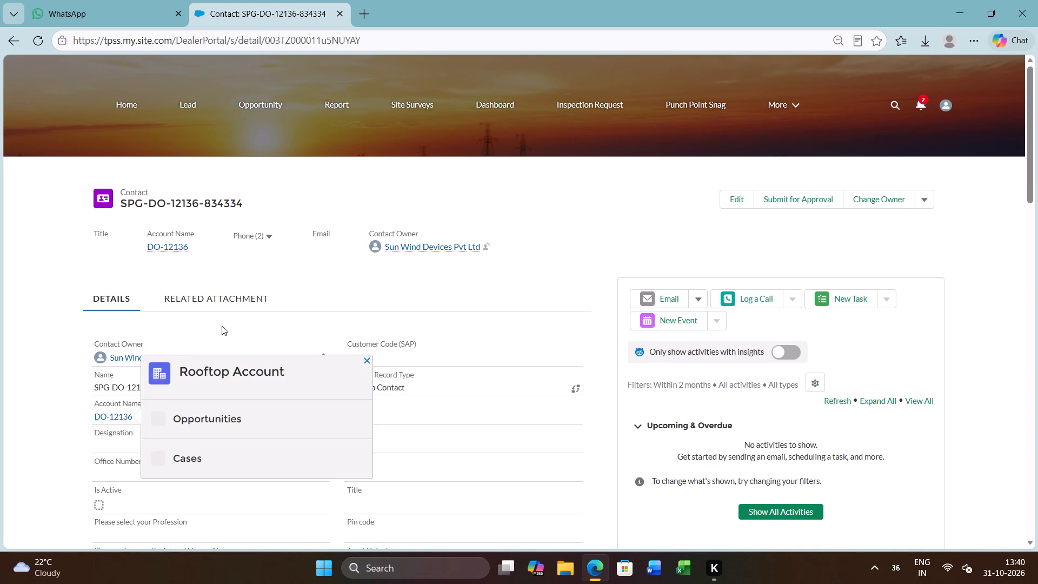
scroll(495, 410, down, 11)
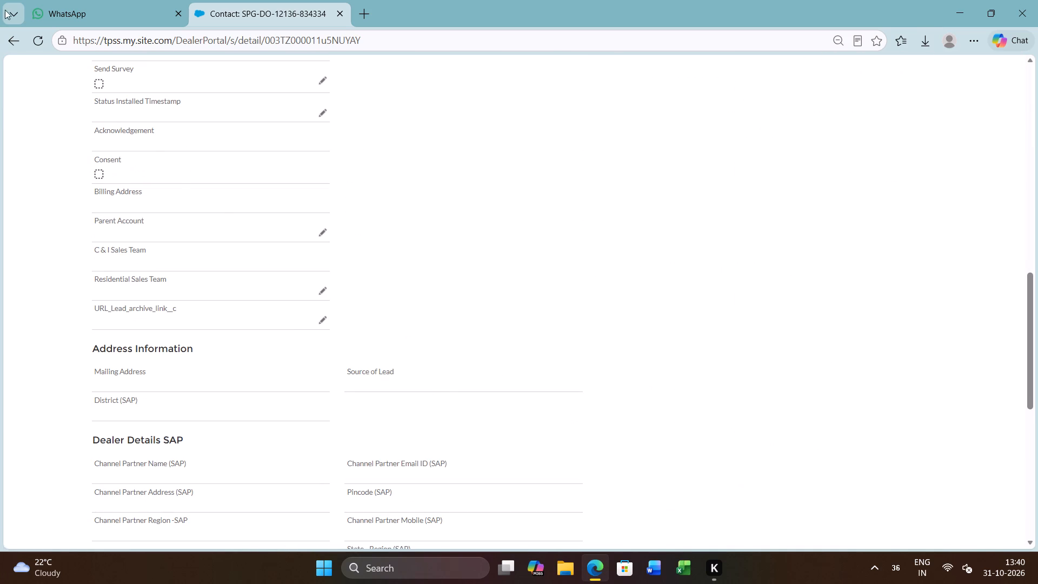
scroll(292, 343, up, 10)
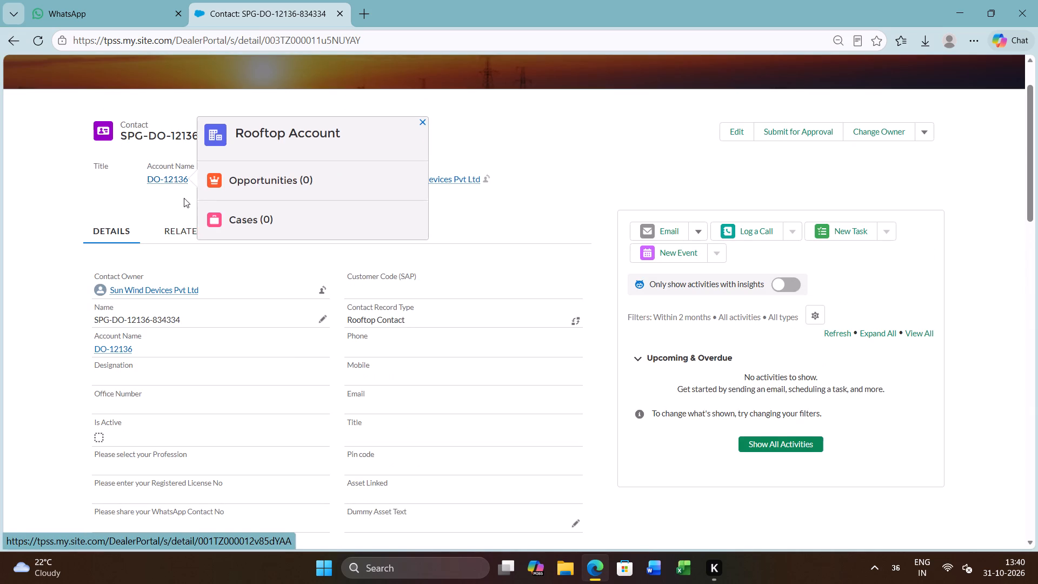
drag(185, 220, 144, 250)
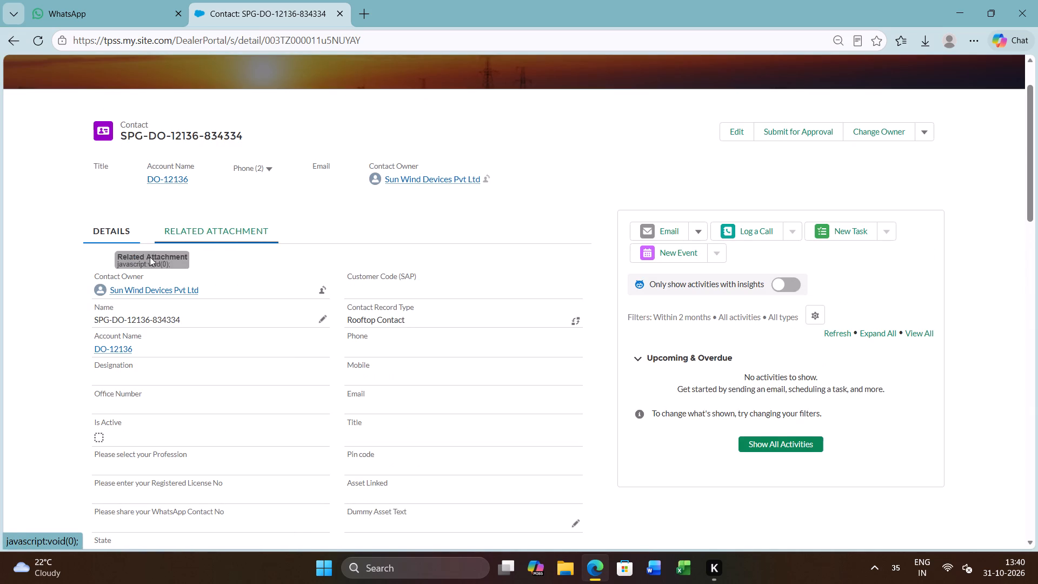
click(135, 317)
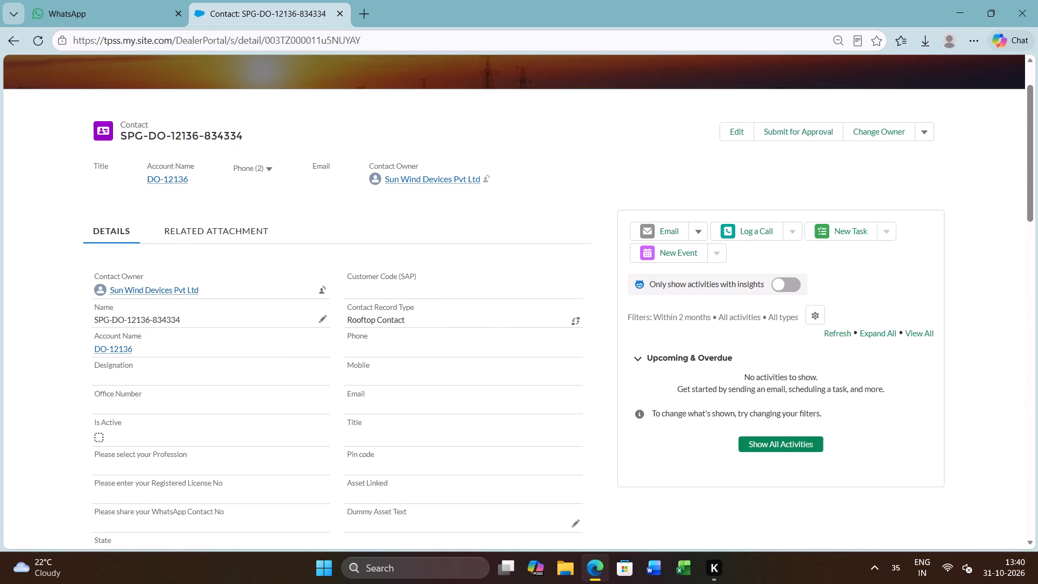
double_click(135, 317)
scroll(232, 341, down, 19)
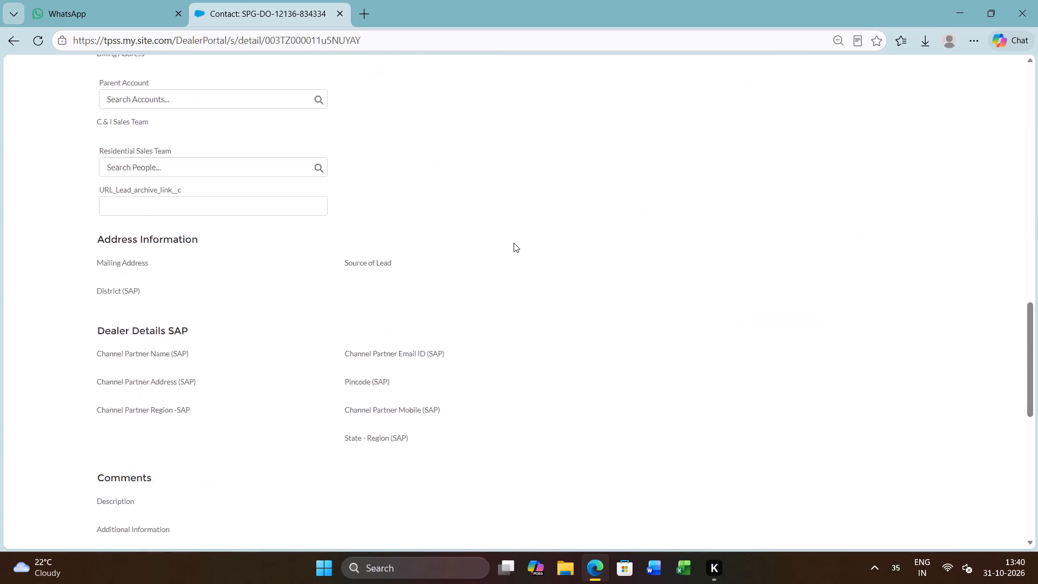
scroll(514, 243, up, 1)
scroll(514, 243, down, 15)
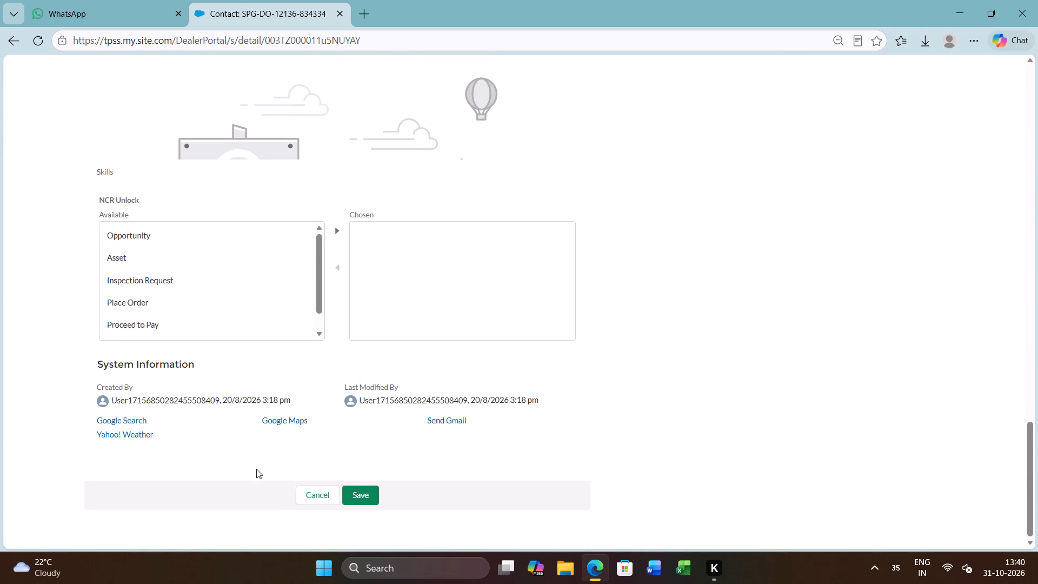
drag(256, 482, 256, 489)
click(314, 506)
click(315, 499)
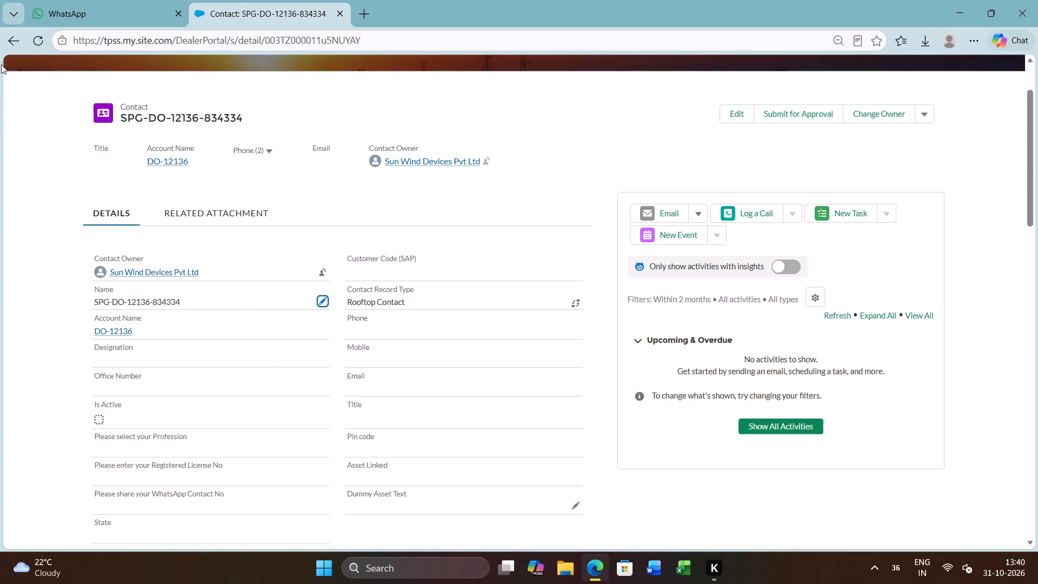
Return to dealer order DO-12136's related assets list and go through it to the unassigned SPG-DO-12136 assets.
click(16, 50)
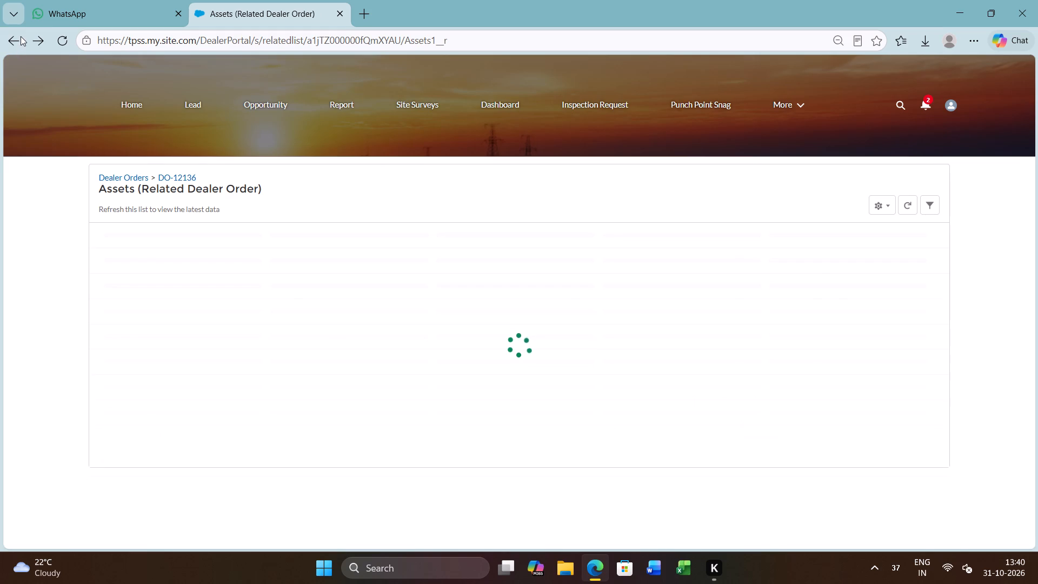
scroll(254, 242, down, 8)
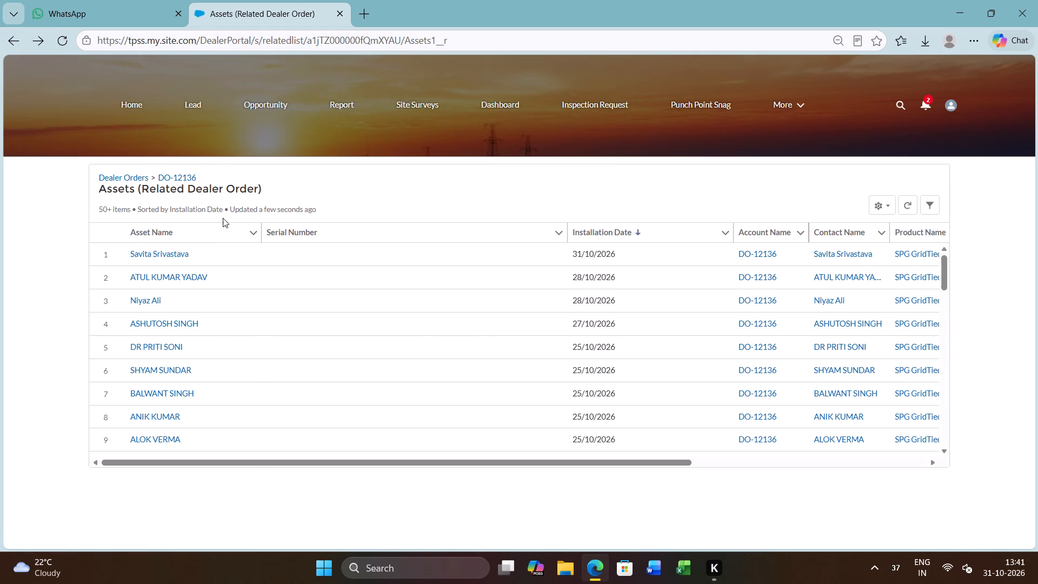
scroll(256, 247, down, 20)
scroll(256, 247, down, 2)
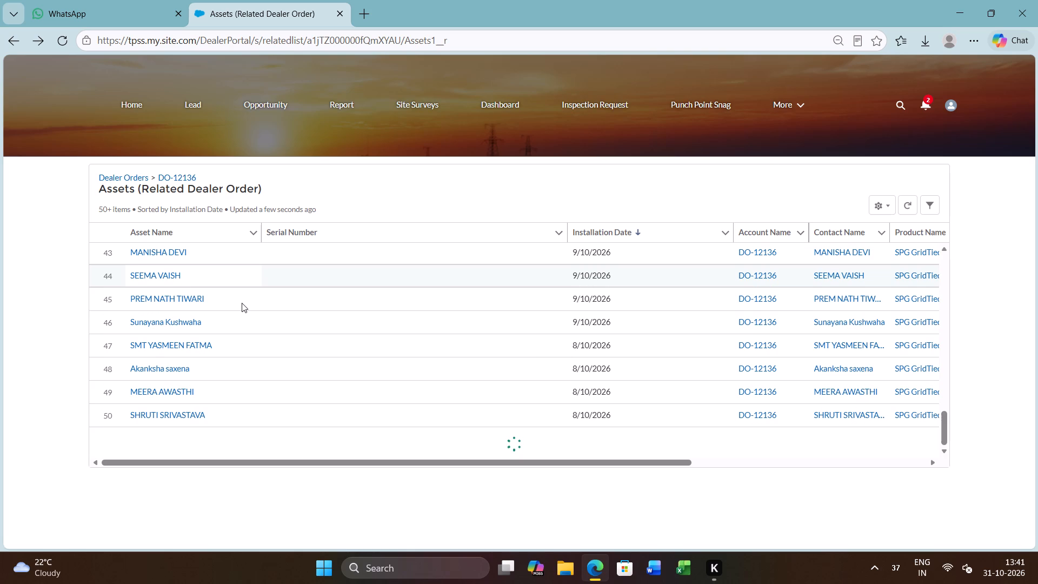
scroll(242, 303, down, 7)
scroll(242, 303, down, 20)
scroll(242, 303, down, 3)
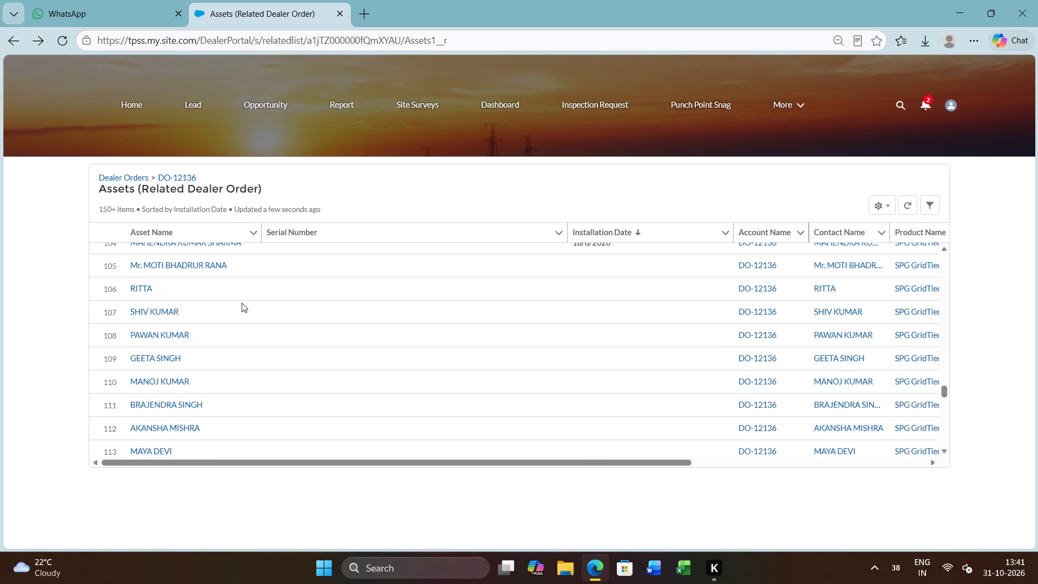
scroll(242, 303, down, 16)
scroll(248, 303, down, 20)
scroll(271, 307, down, 3)
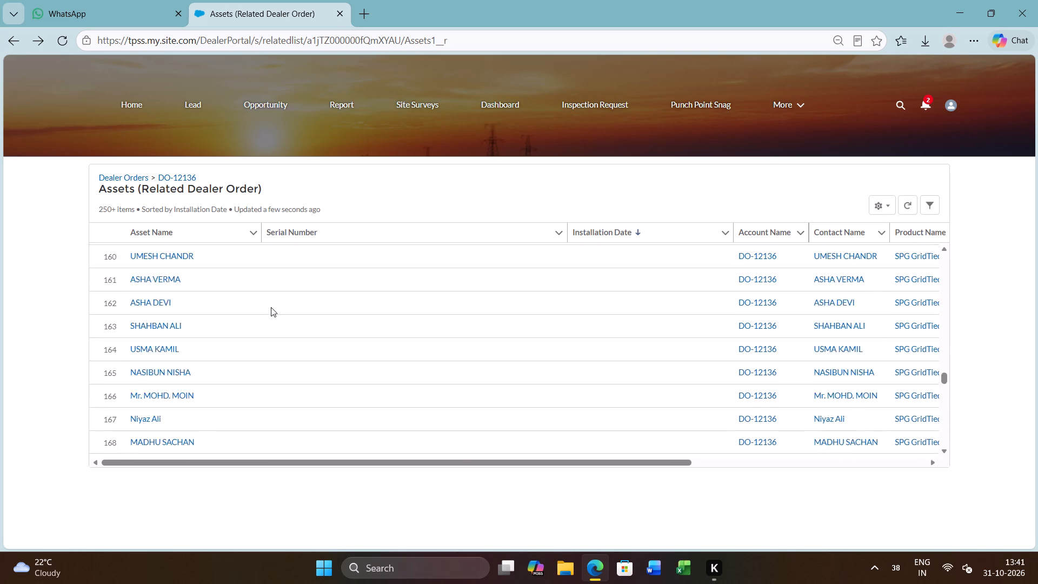
scroll(271, 307, down, 20)
scroll(271, 307, down, 13)
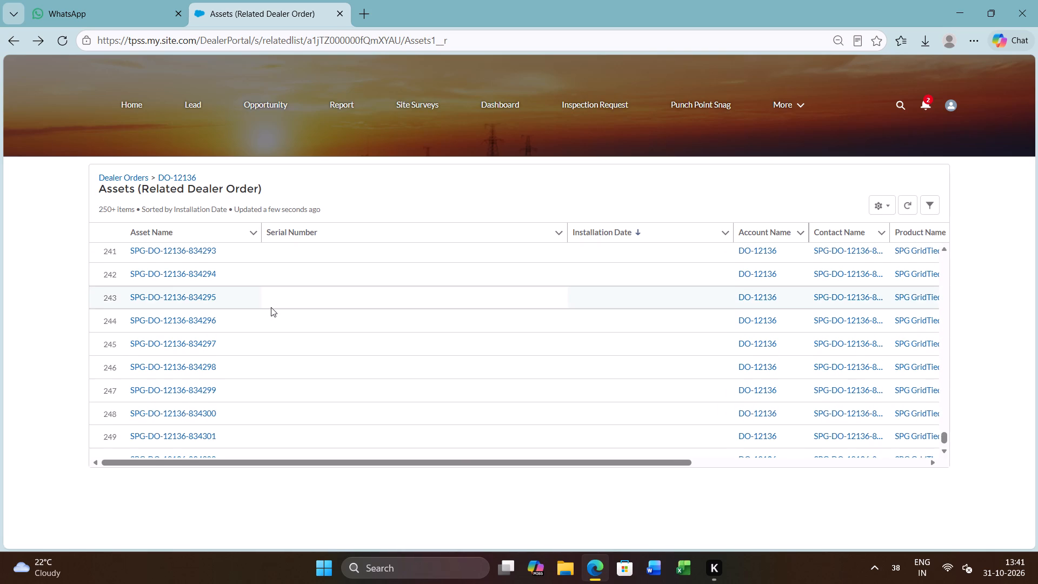
scroll(271, 307, down, 11)
scroll(271, 307, down, 15)
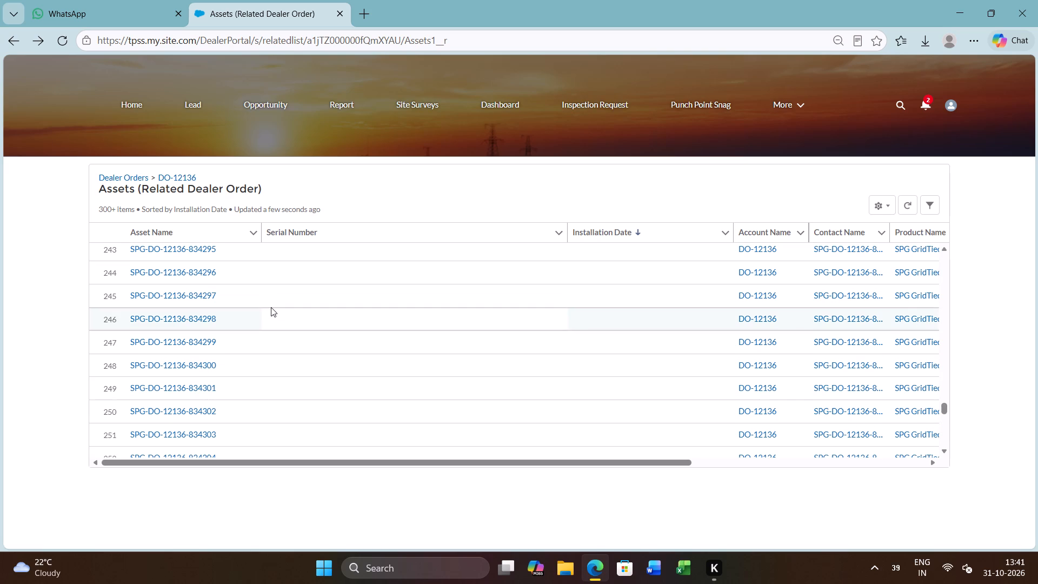
scroll(271, 307, down, 3)
drag(545, 462, 644, 476)
scroll(479, 397, up, 2)
scroll(479, 397, down, 3)
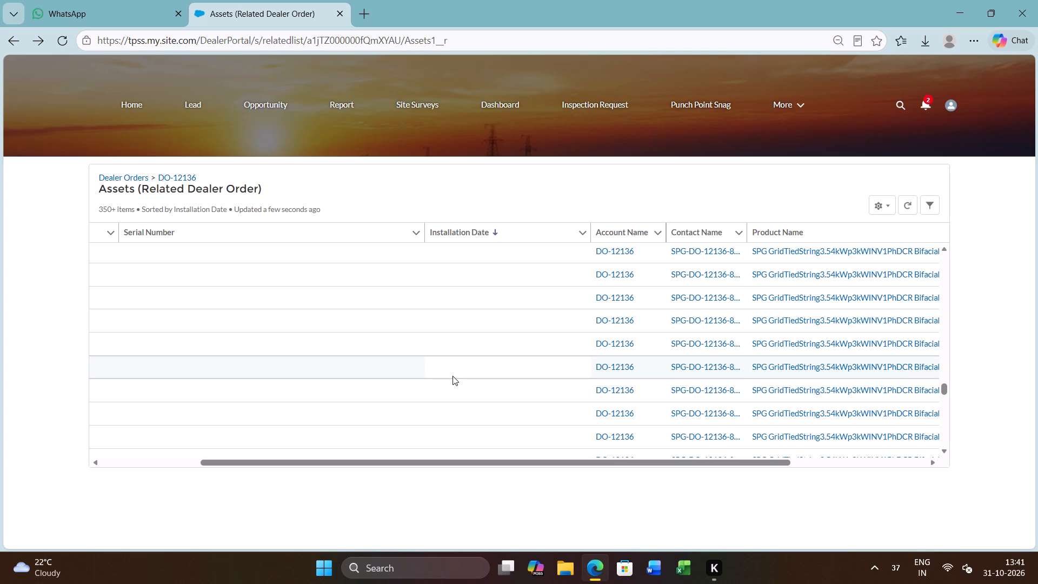
scroll(714, 316, down, 3)
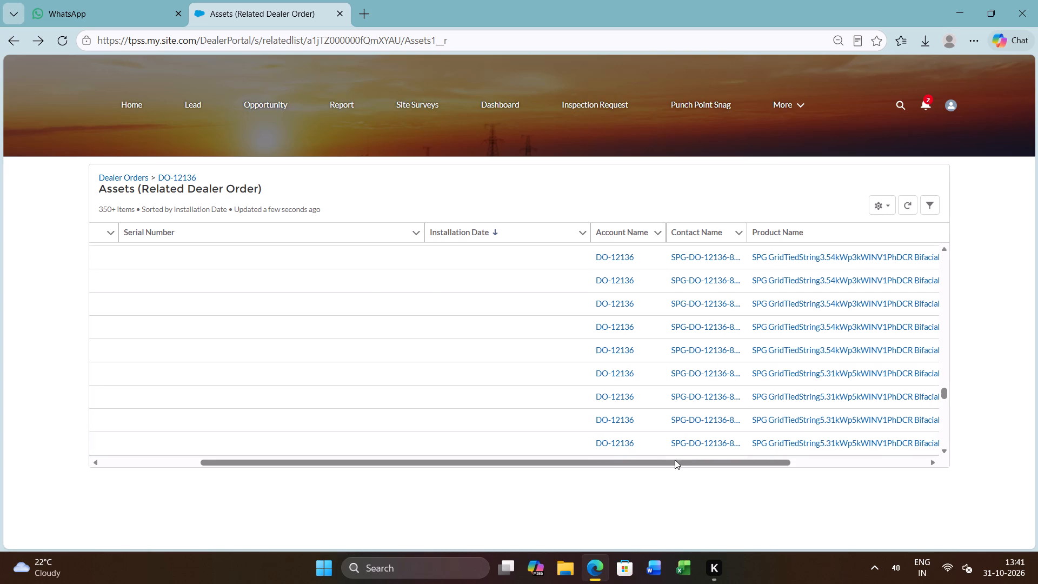
drag(673, 462, 380, 469)
click(202, 349)
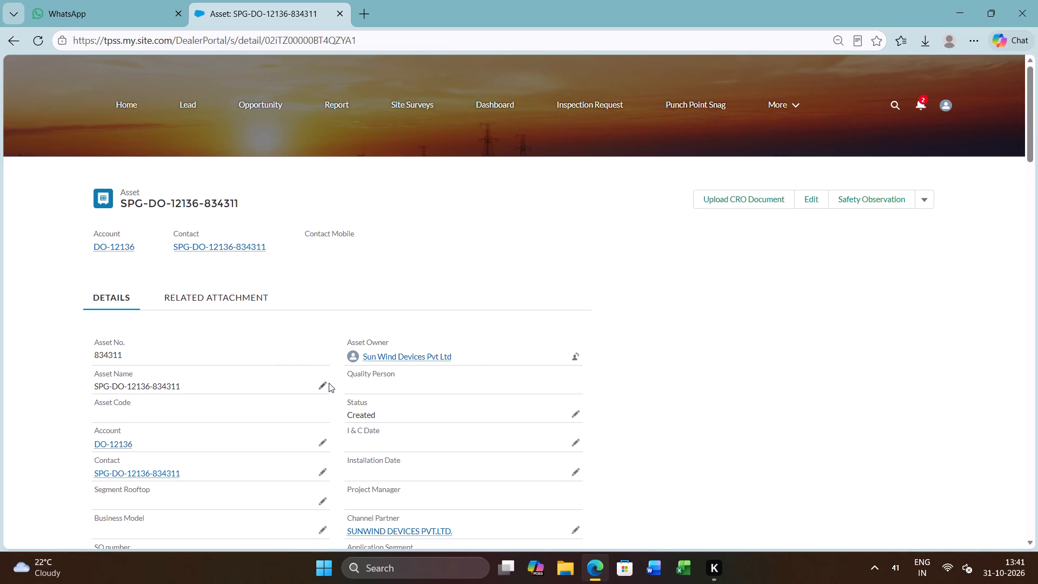
scroll(326, 383, down, 10)
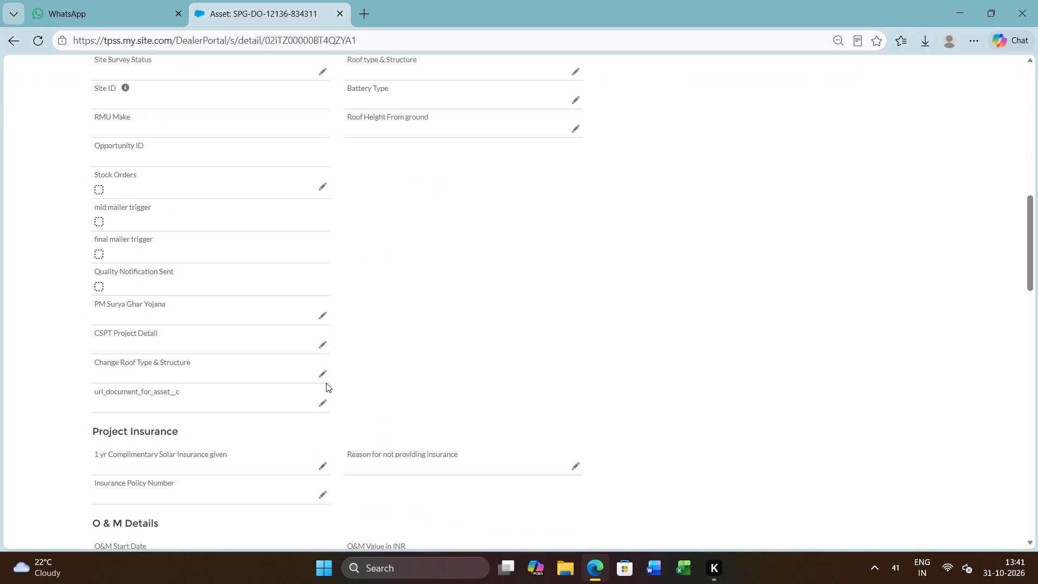
scroll(326, 383, down, 8)
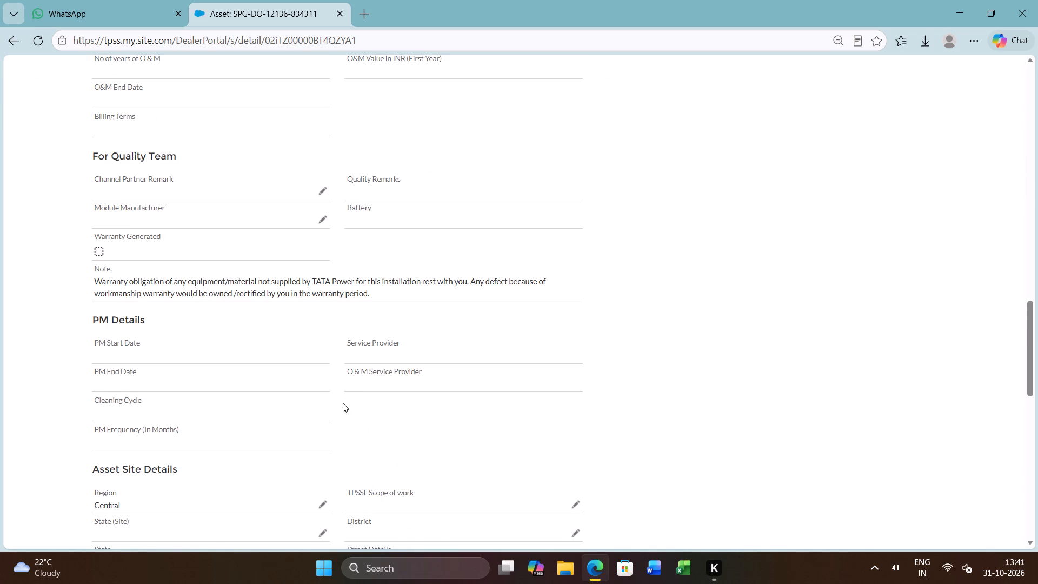
scroll(343, 399, down, 5)
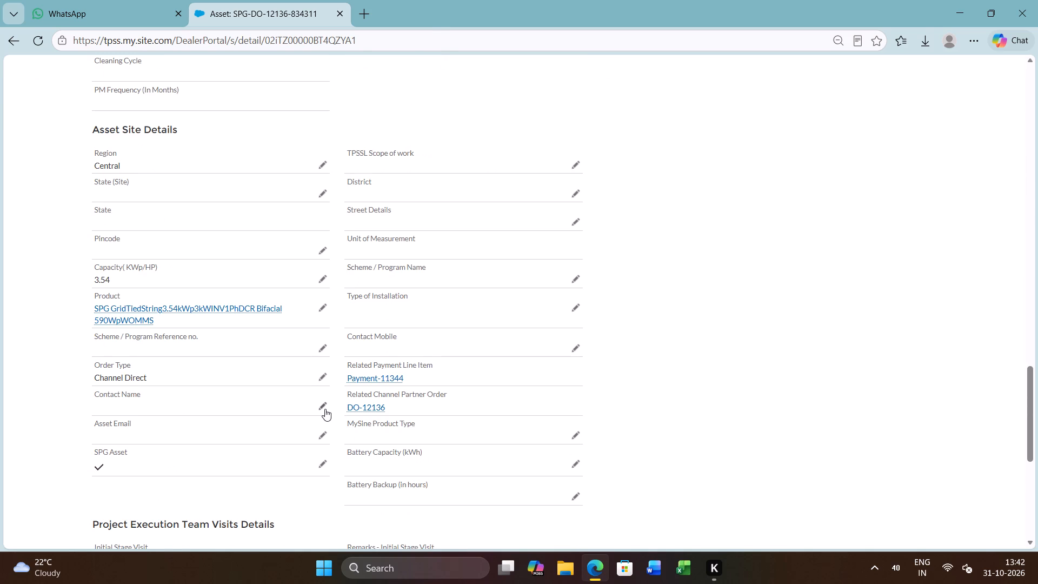
scroll(338, 412, down, 7)
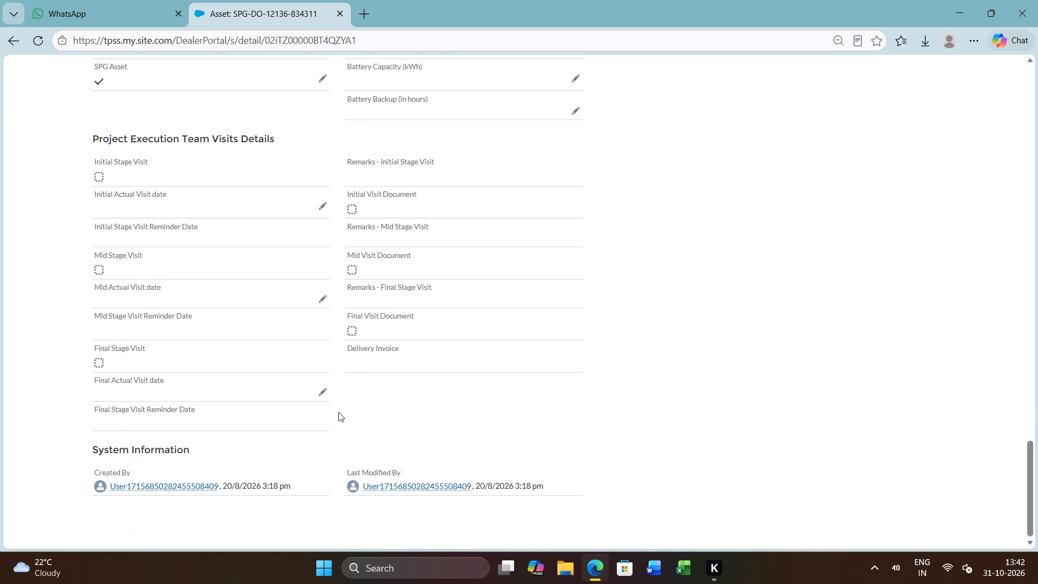
scroll(338, 412, down, 8)
scroll(338, 412, up, 12)
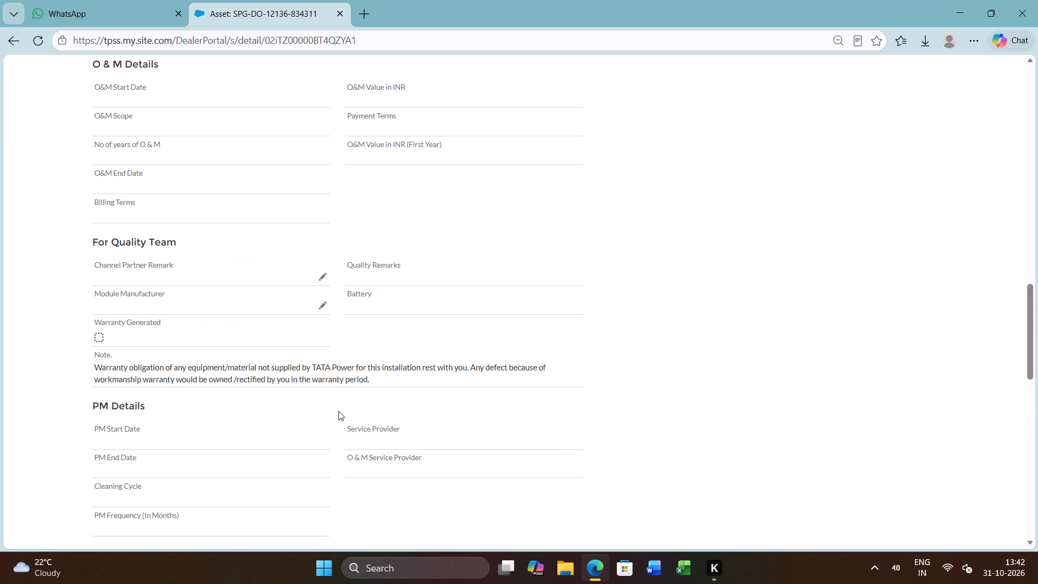
scroll(338, 411, down, 3)
scroll(334, 412, up, 11)
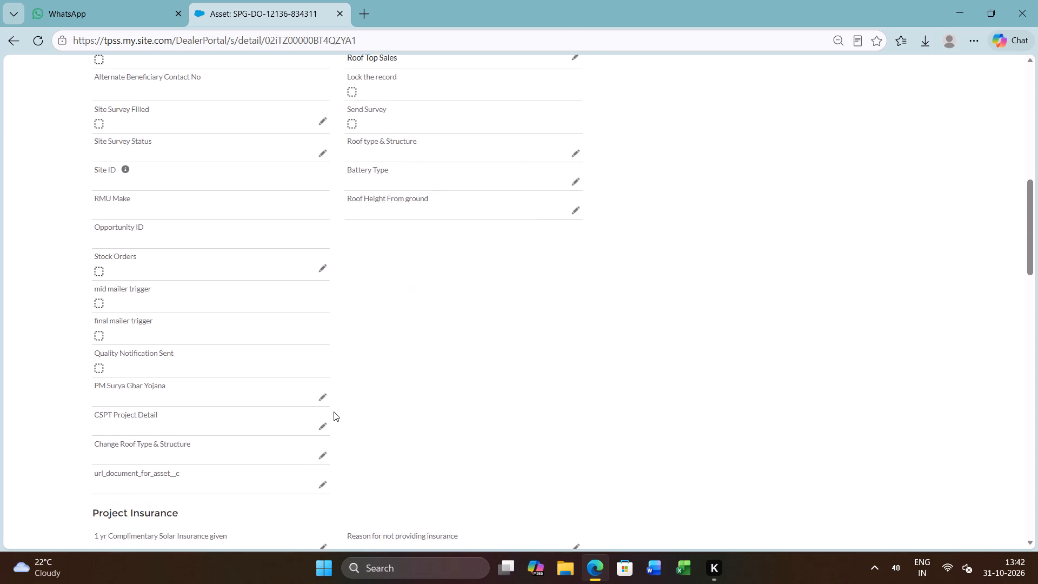
scroll(334, 412, up, 11)
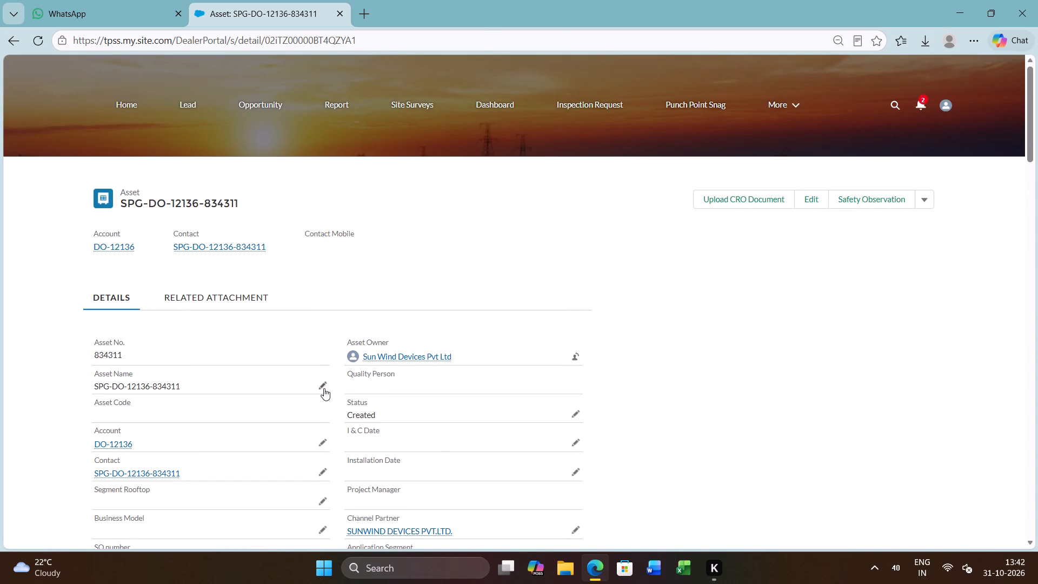
click(324, 388)
drag(277, 430, 22, 401)
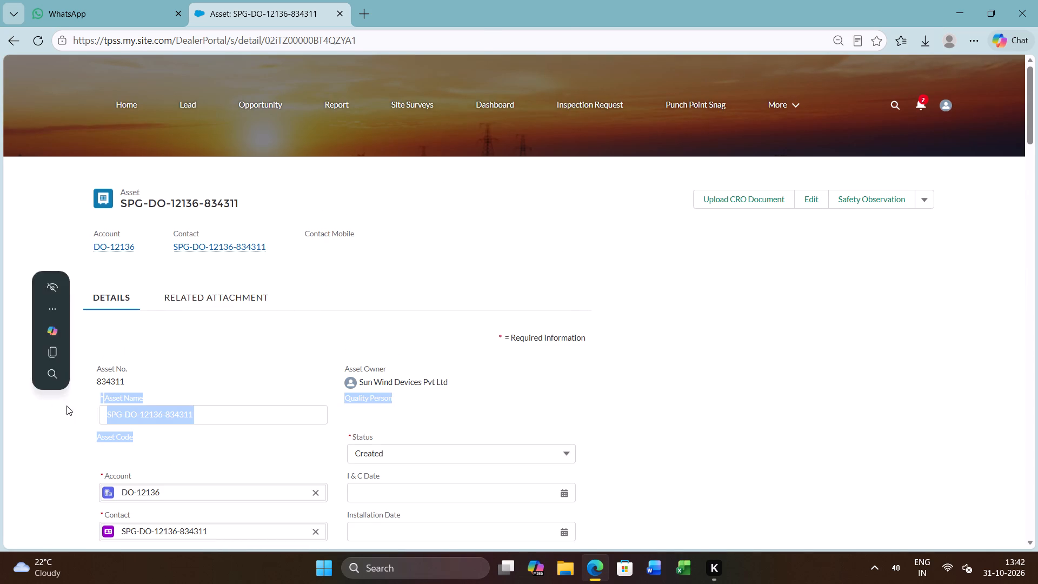
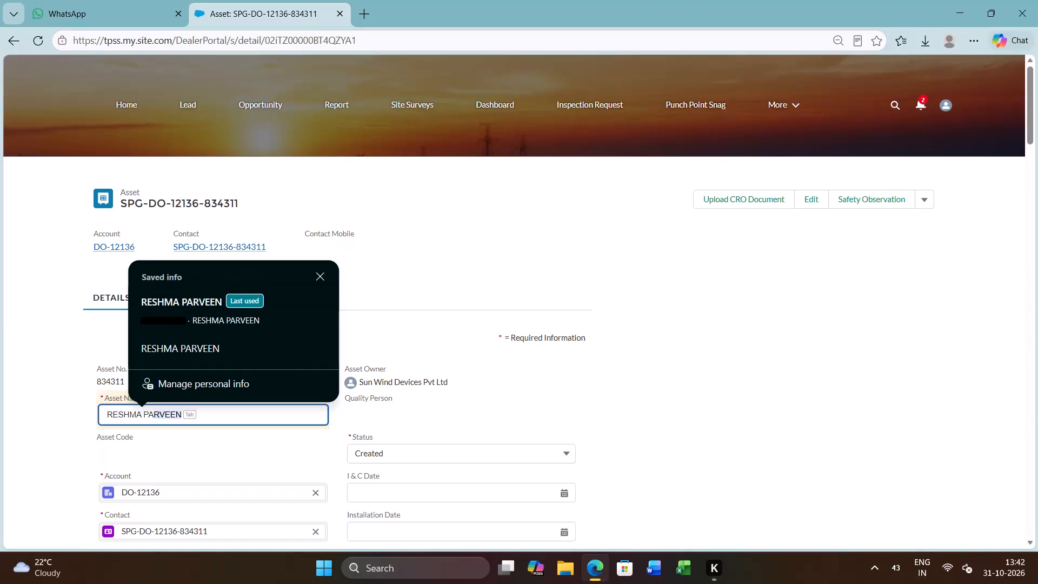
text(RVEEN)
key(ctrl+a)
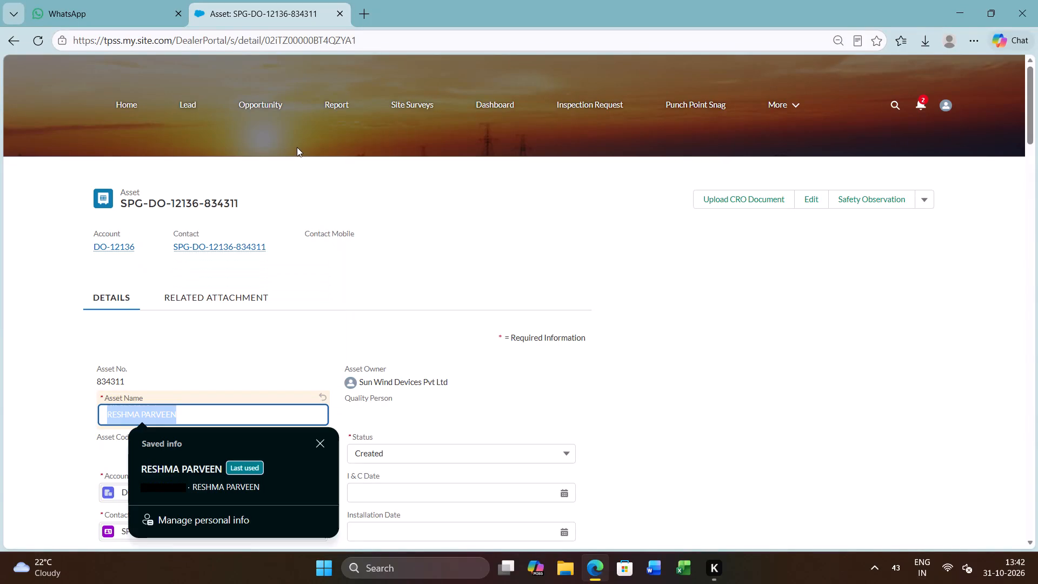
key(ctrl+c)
click(234, 476)
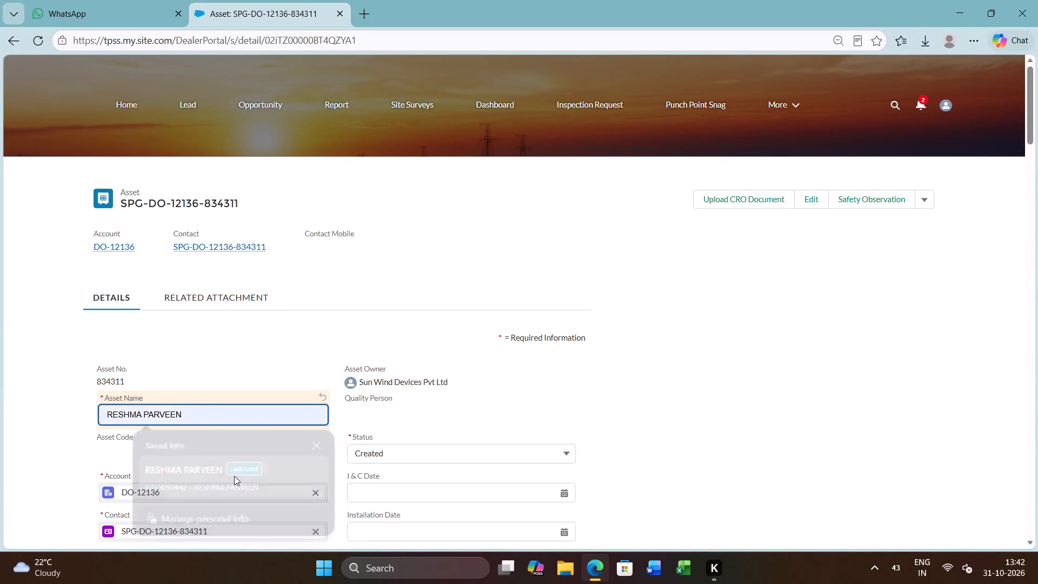
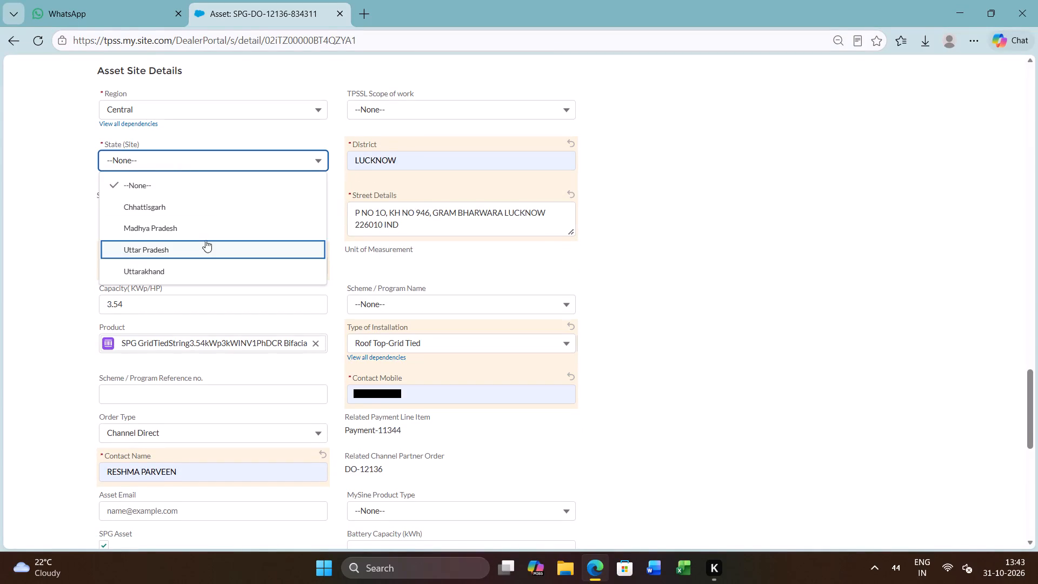
Set the site's state to Uttar Pradesh and choose a TPSSL scope of work in the asset site details.
click(205, 241)
click(380, 117)
click(376, 163)
Set PM Surya Ghar Yojana to No for the asset.
scroll(300, 268, down, 5)
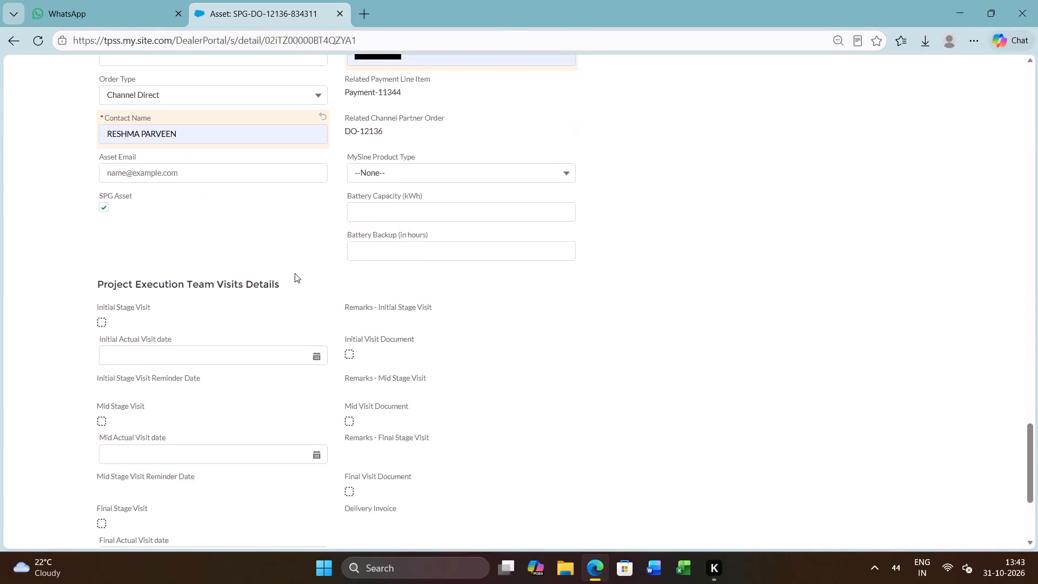
scroll(295, 273, down, 5)
scroll(295, 273, up, 18)
scroll(295, 273, up, 5)
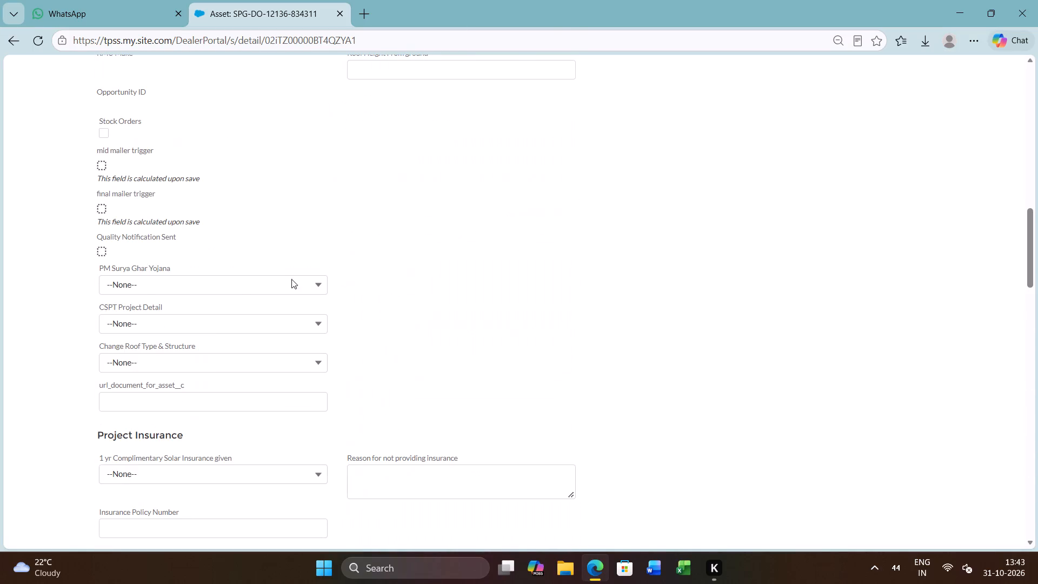
double_click(138, 300)
click(135, 349)
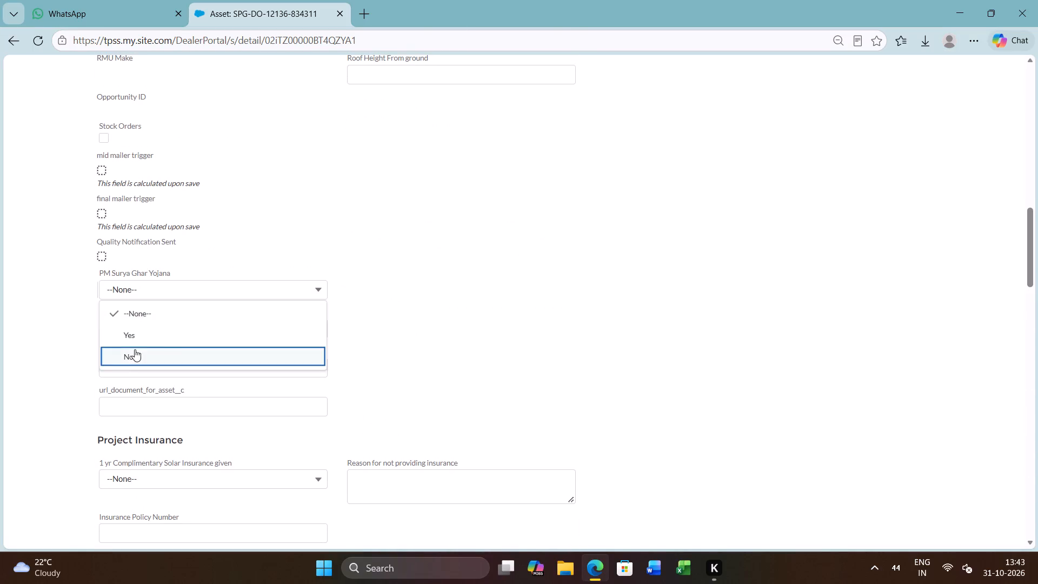
Set the roof type and structure to CP Supplied –Customized Elevated Structure and choose a value for Existing Opportunity available.
scroll(453, 200, up, 4)
click(378, 254)
click(382, 278)
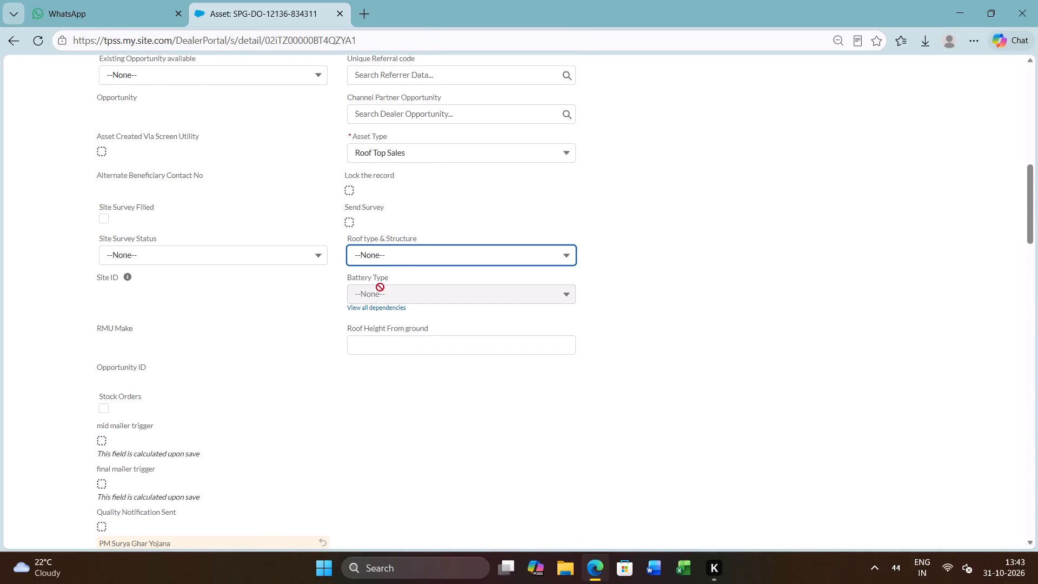
click(380, 258)
click(379, 295)
scroll(230, 264, up, 3)
click(143, 281)
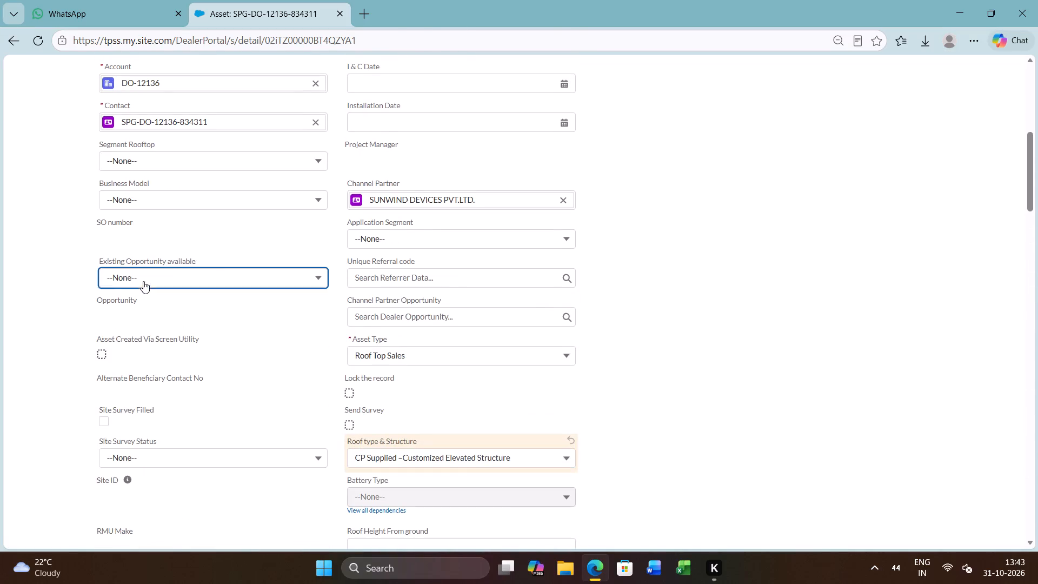
click(144, 337)
Save the edited asset record.
scroll(190, 367, down, 2)
scroll(354, 197, up, 1)
scroll(368, 341, down, 6)
scroll(301, 306, down, 20)
scroll(301, 306, down, 15)
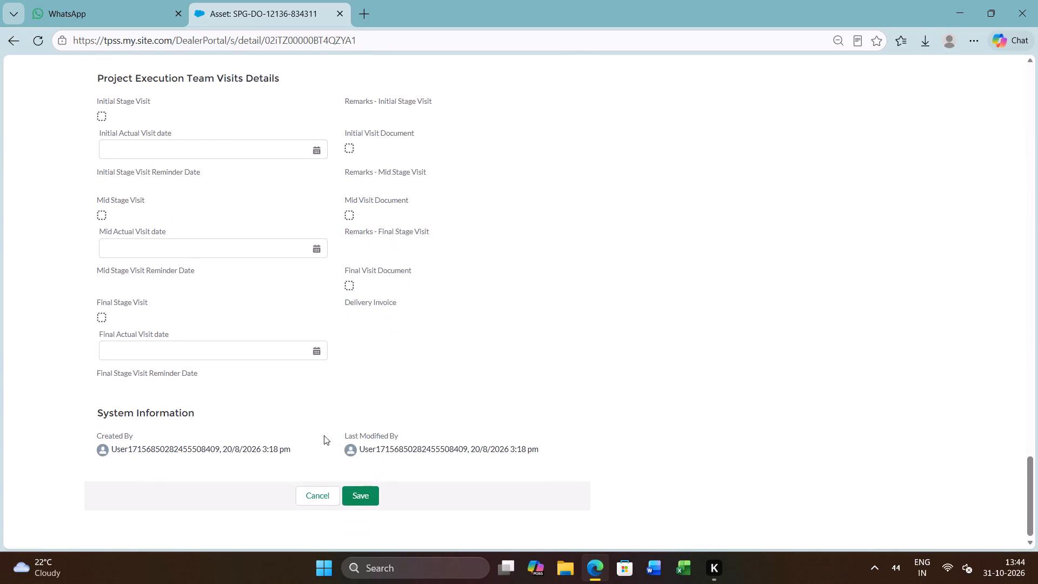
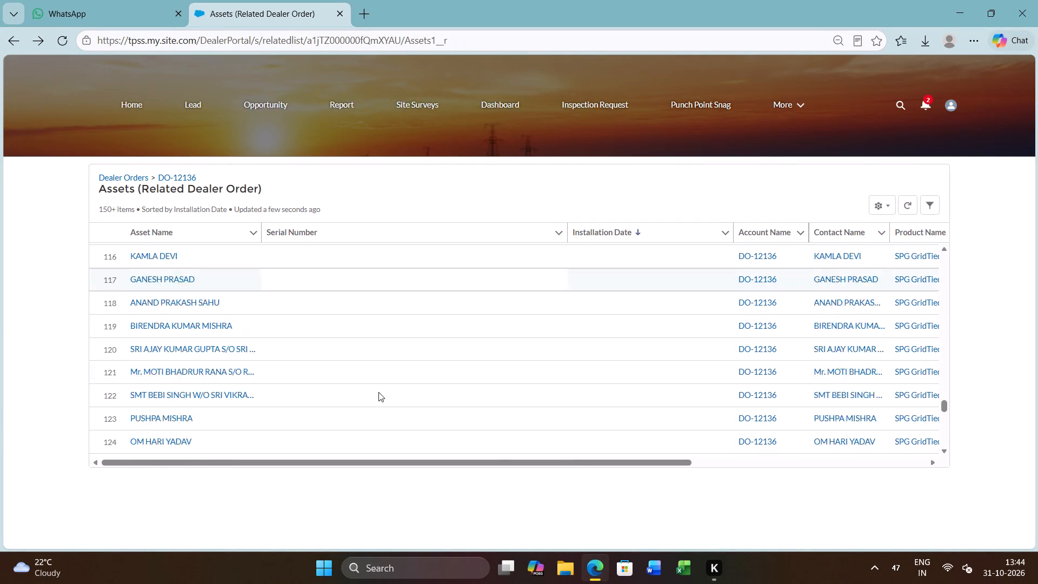
Go through dealer order DO-12136's related assets list to the unassigned SPG-DO-12136 assets and examine their product names.
scroll(378, 392, down, 4)
scroll(378, 392, up, 7)
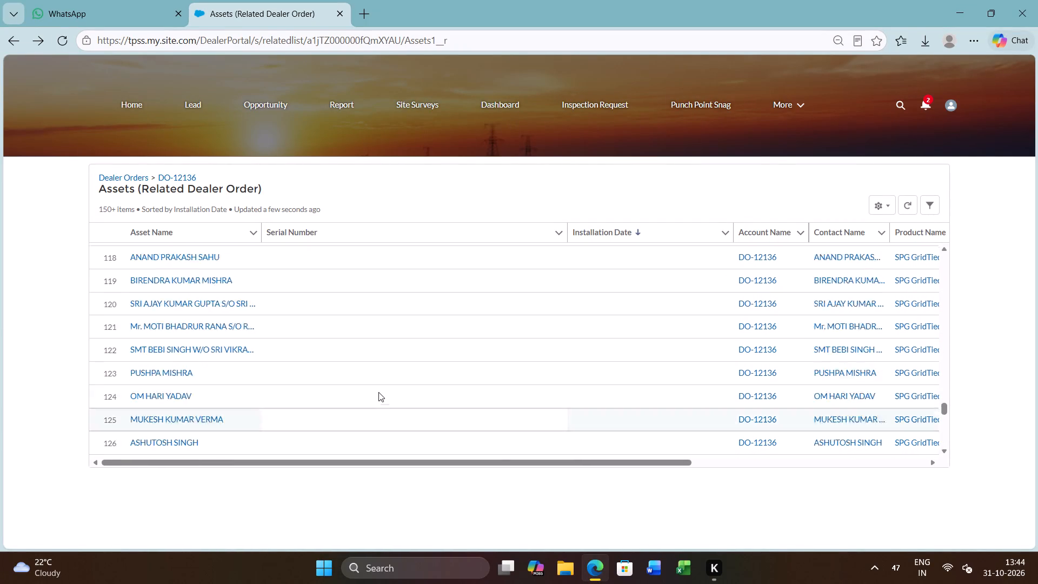
scroll(378, 392, up, 4)
scroll(378, 392, down, 1)
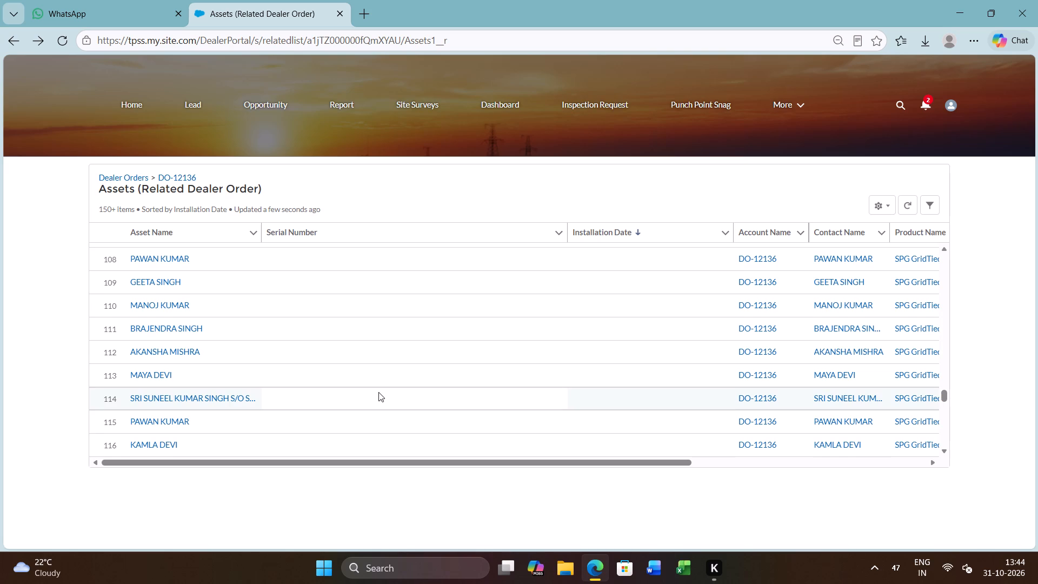
scroll(378, 392, down, 18)
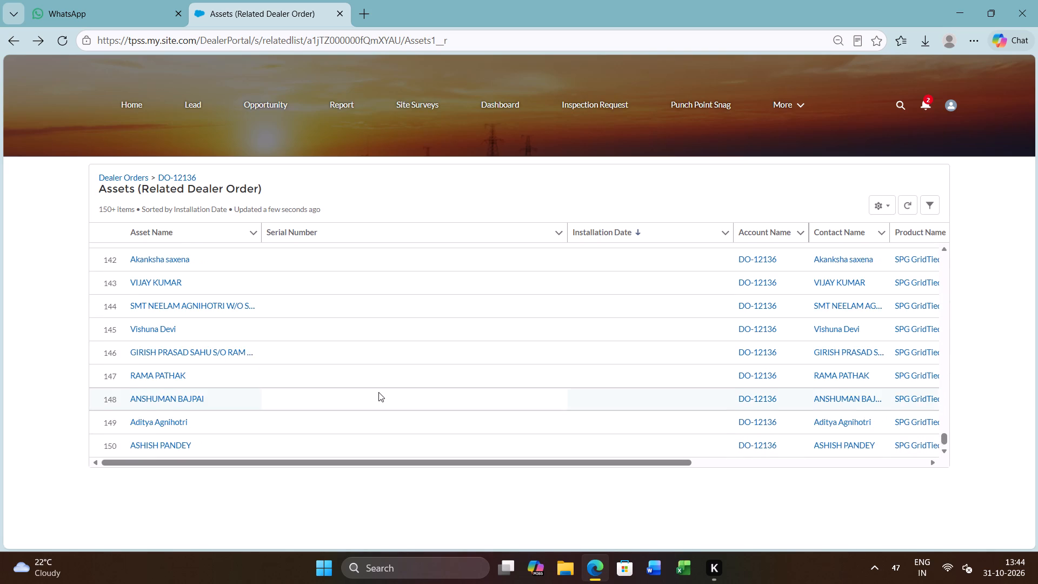
scroll(367, 388, down, 4)
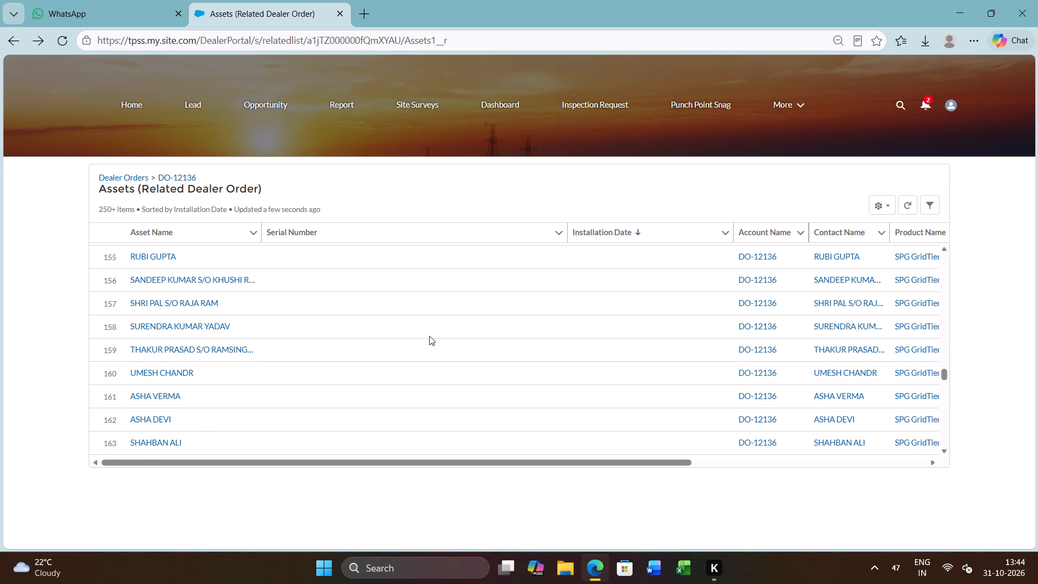
scroll(439, 331, down, 7)
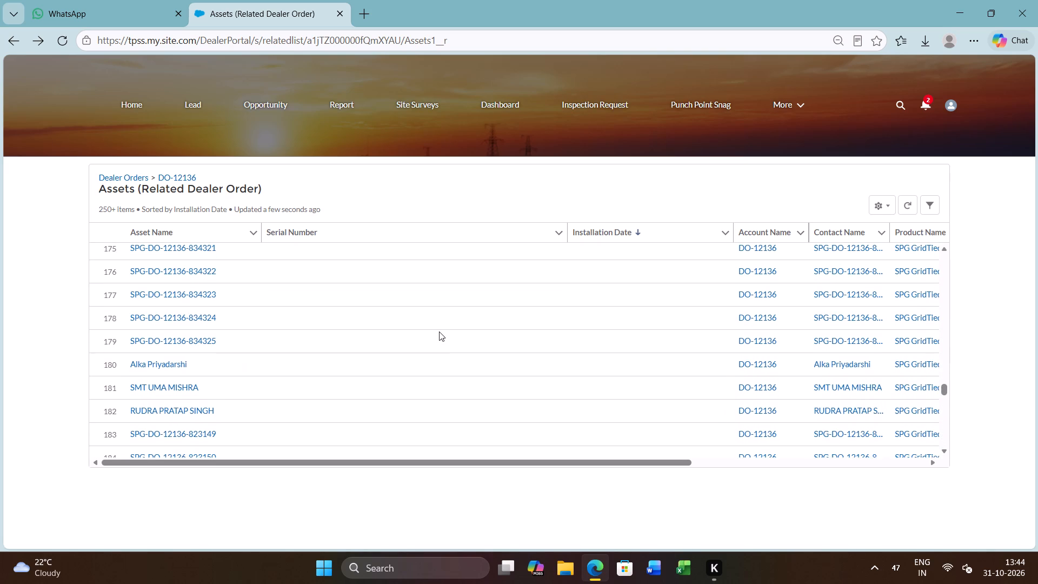
scroll(439, 331, up, 2)
scroll(439, 331, down, 5)
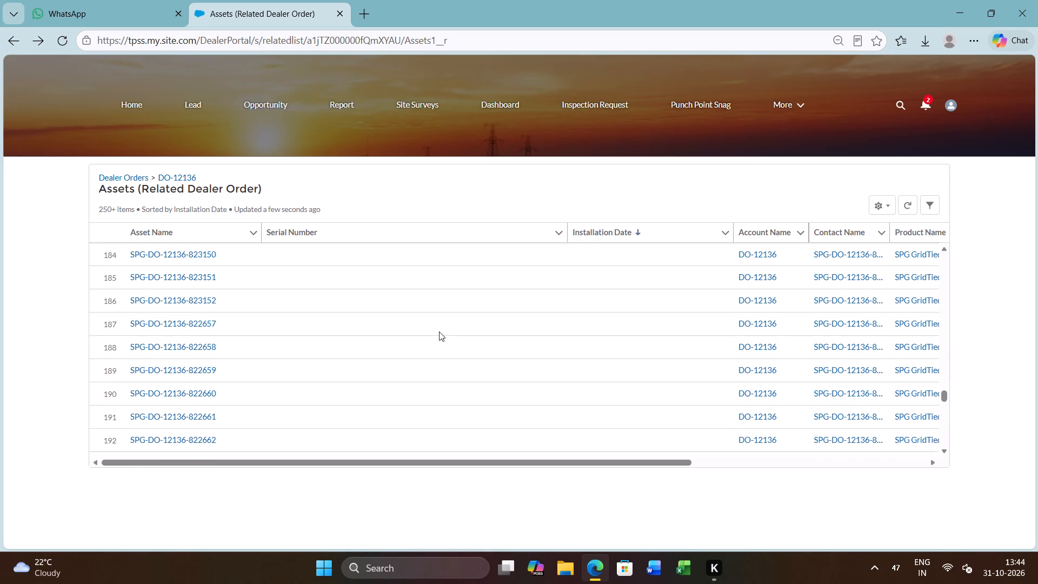
scroll(439, 331, up, 1)
scroll(321, 315, up, 1)
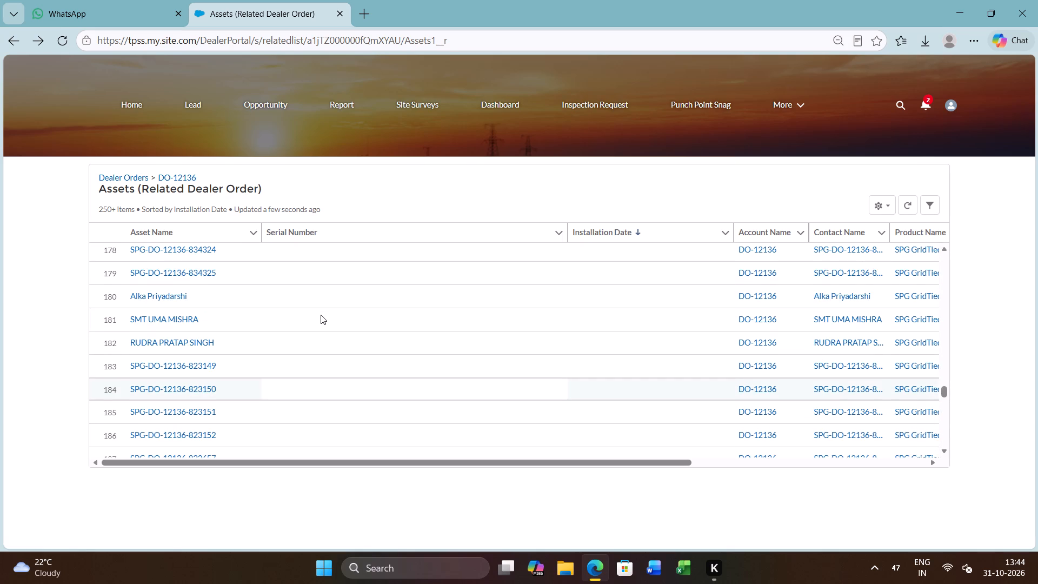
scroll(321, 315, down, 1)
drag(513, 460, 553, 464)
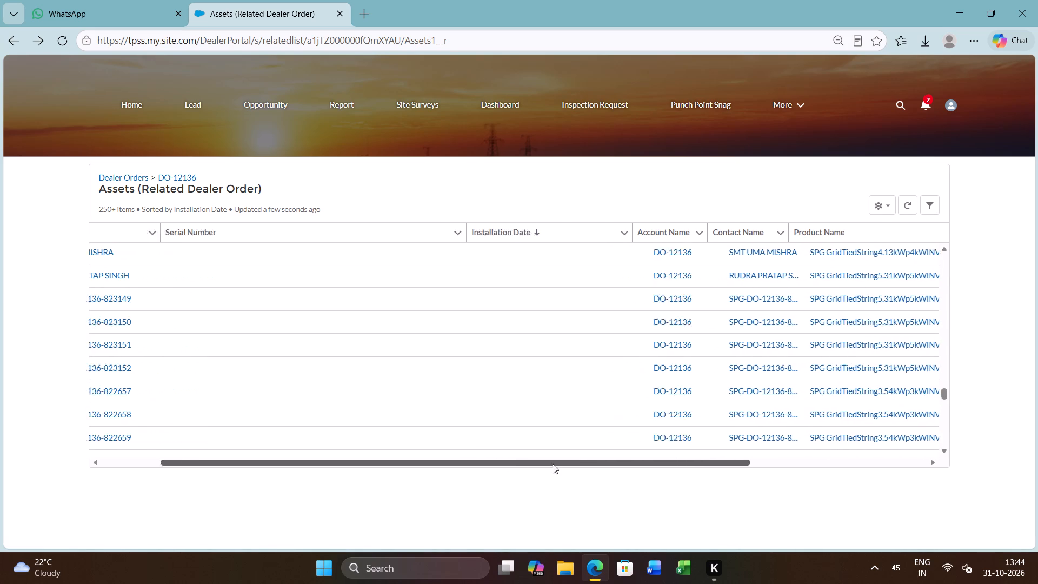
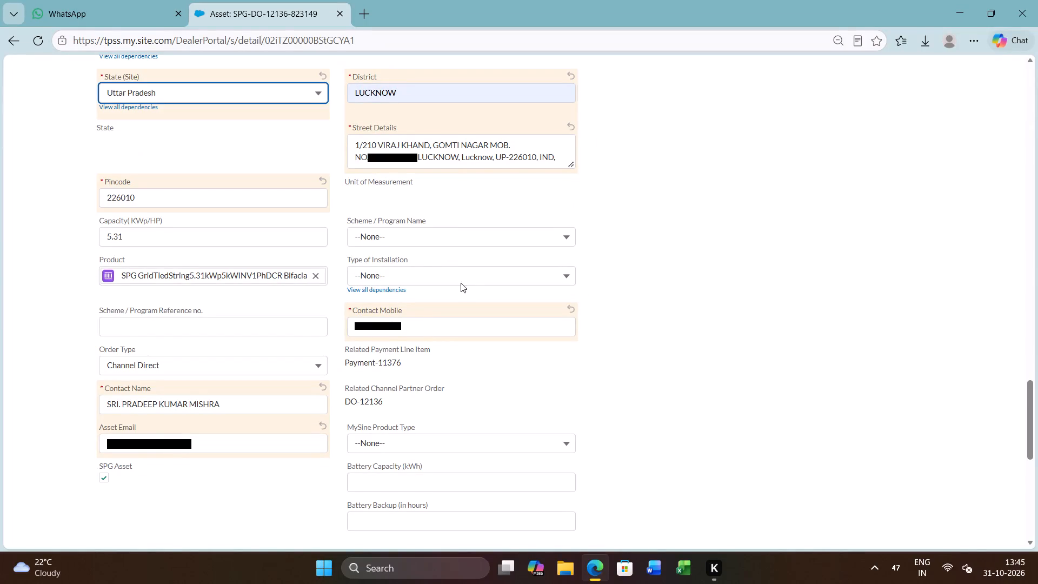
In the Asset Site Details, set Type of Installation to Roof Top-Grid Tied and choose a TPSSL Scope of work.
click(449, 278)
click(377, 322)
scroll(345, 277, up, 3)
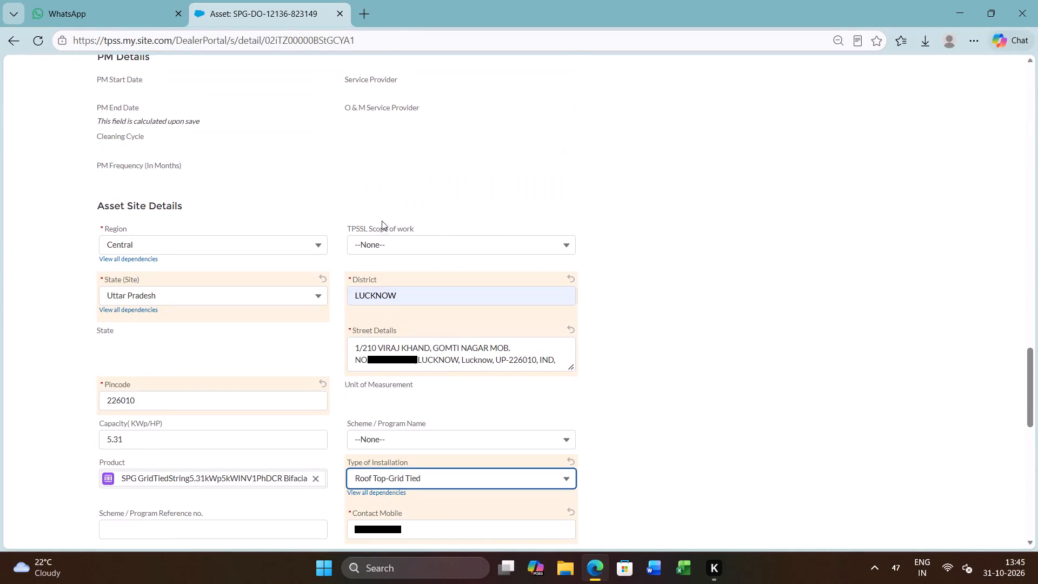
click(389, 242)
click(395, 294)
scroll(344, 337, down, 5)
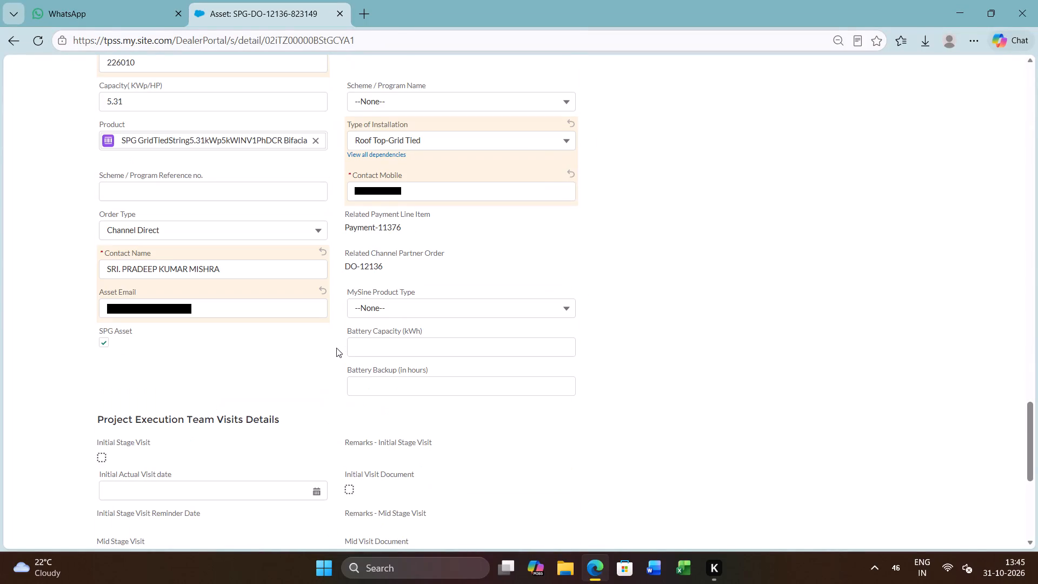
click(337, 348)
Set the asset's PM Surya Ghar Yojana field to Yes.
scroll(337, 348, up, 20)
scroll(321, 352, down, 3)
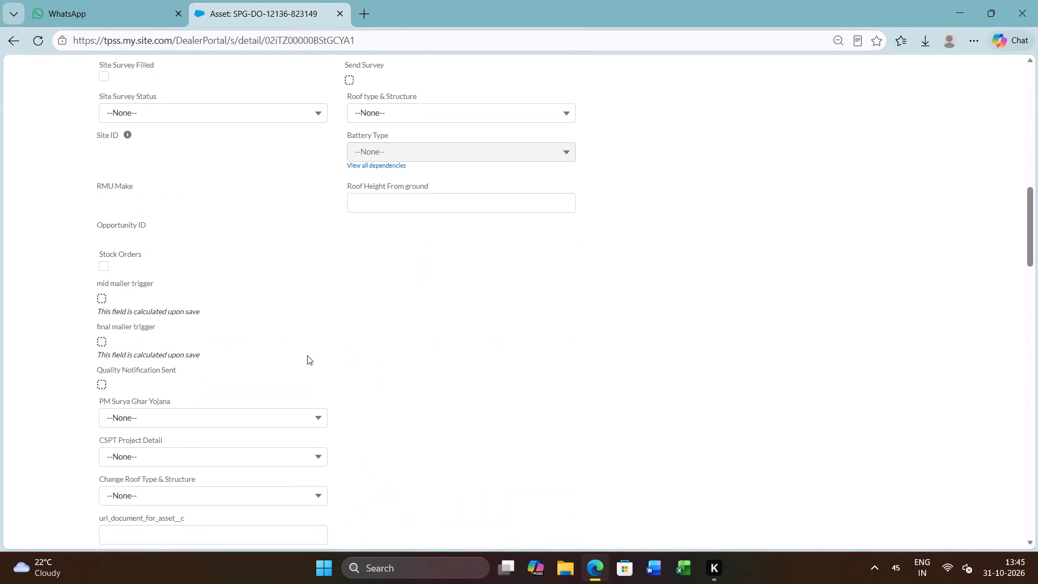
scroll(307, 355, down, 1)
scroll(236, 313, up, 2)
click(168, 286)
click(172, 357)
scroll(380, 286, up, 4)
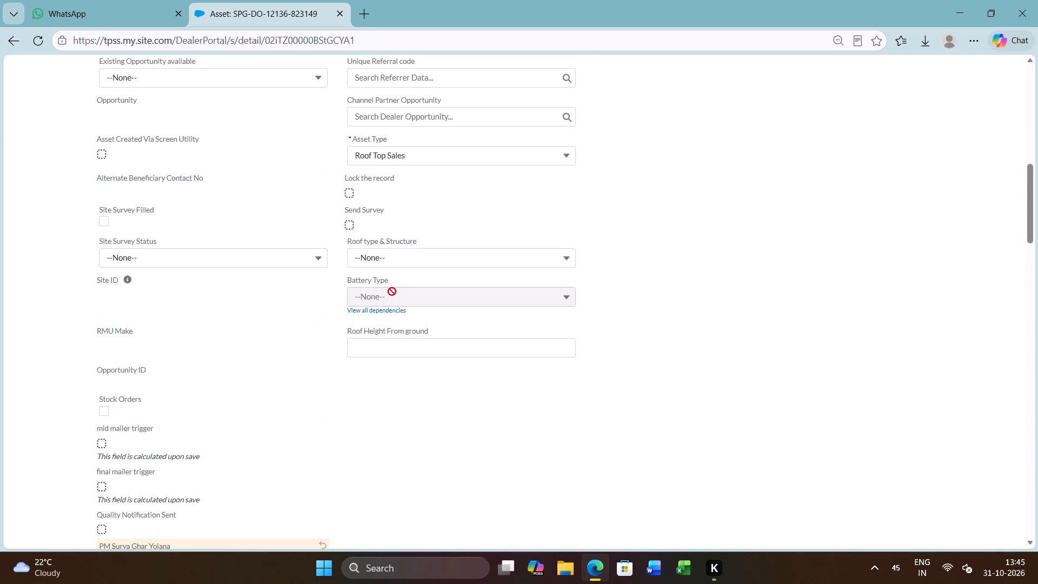
scroll(285, 426, down, 4)
click(145, 293)
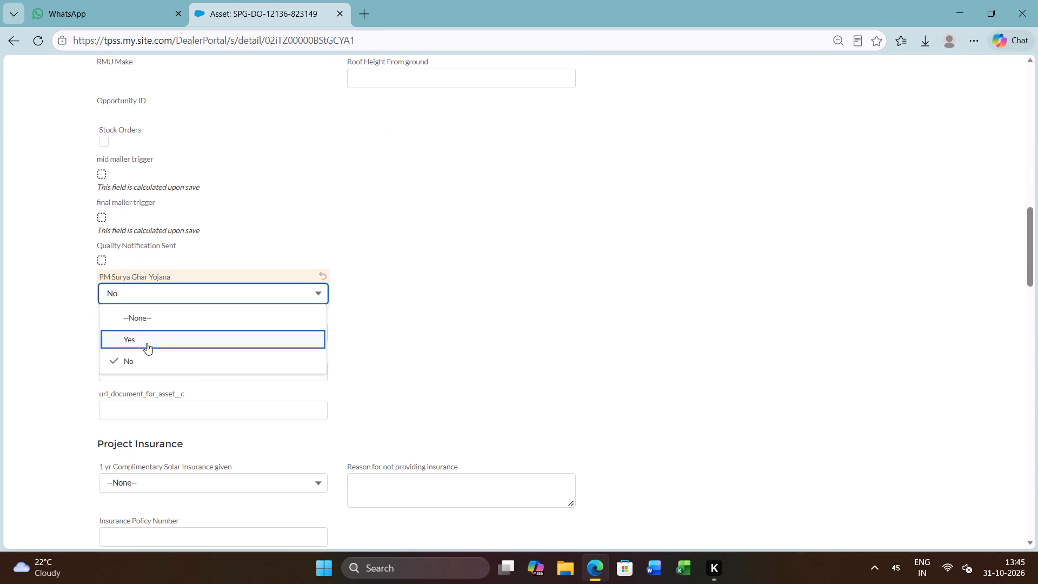
click(147, 343)
Set Roof type & Structure to CP Supplied –Customized Elevated Structure and Existing Opportunity available to No.
scroll(372, 337, up, 4)
click(383, 256)
click(386, 304)
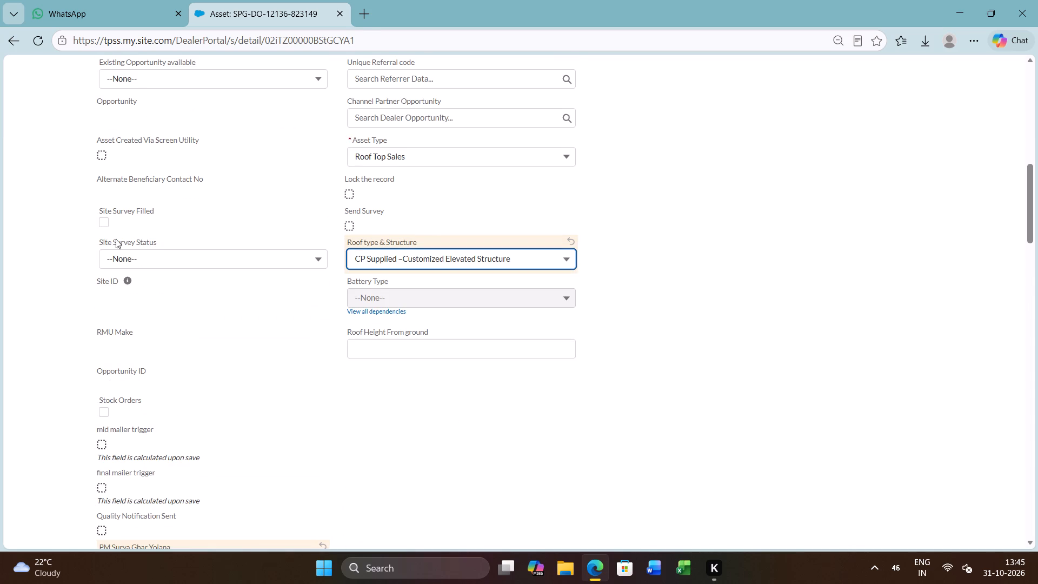
click(171, 91)
click(183, 81)
click(210, 136)
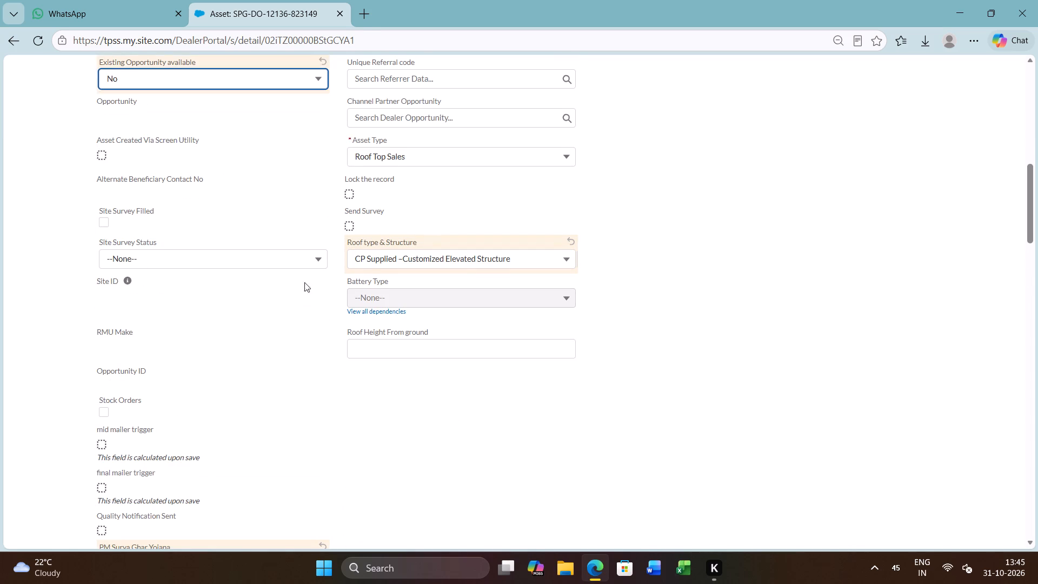
scroll(295, 335, down, 20)
scroll(295, 335, down, 14)
click(351, 487)
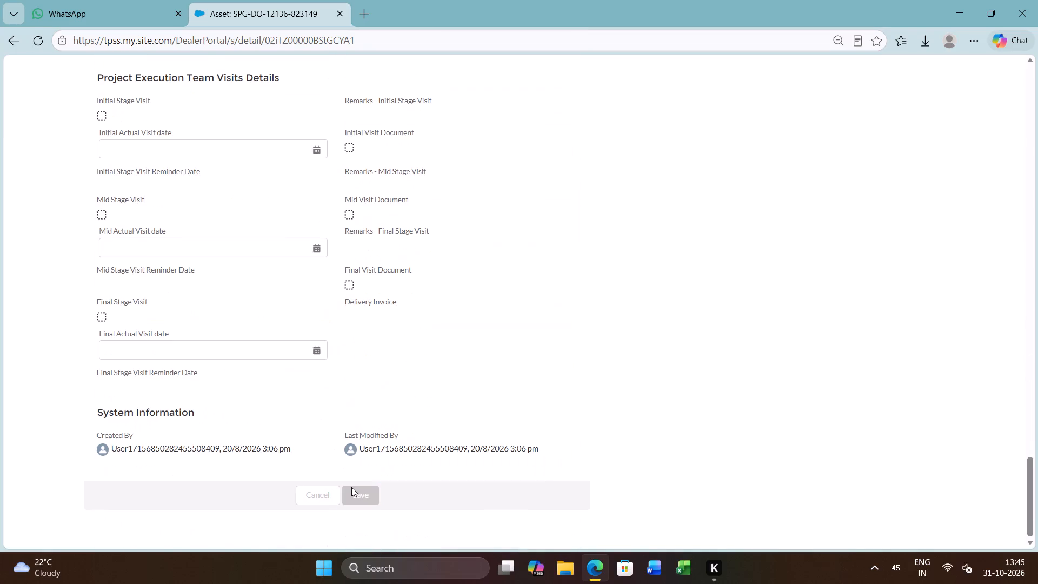